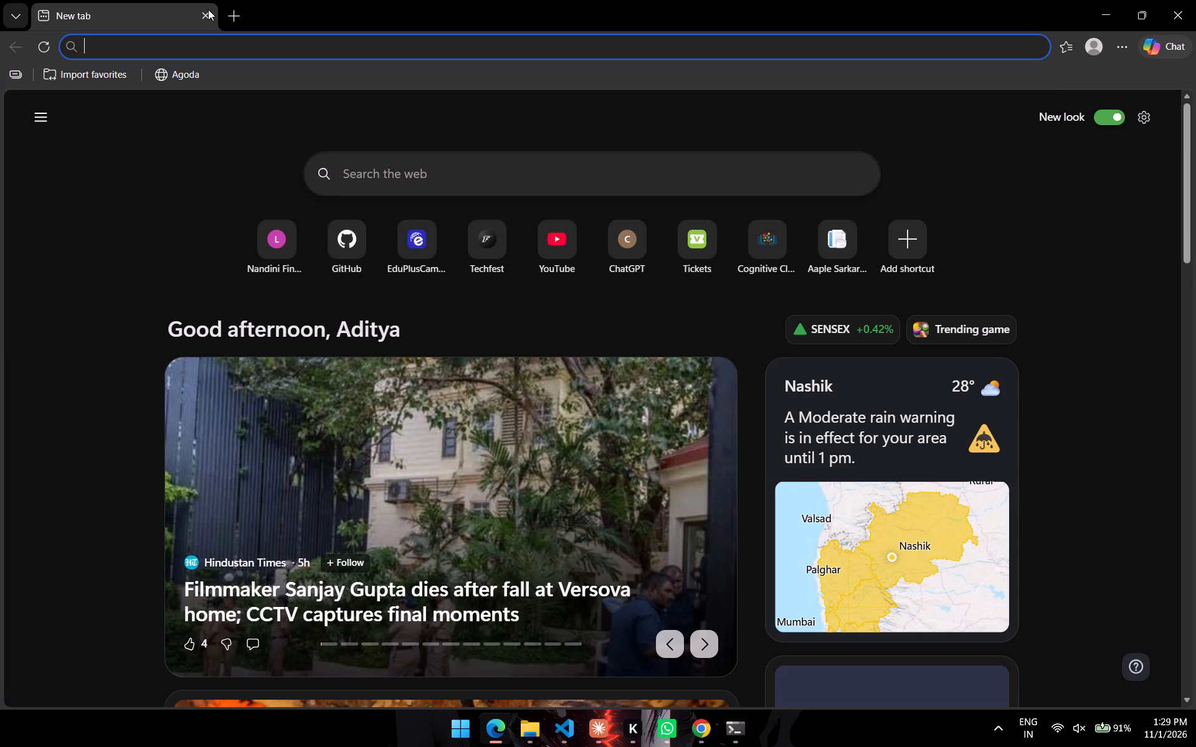
click(225, 11)
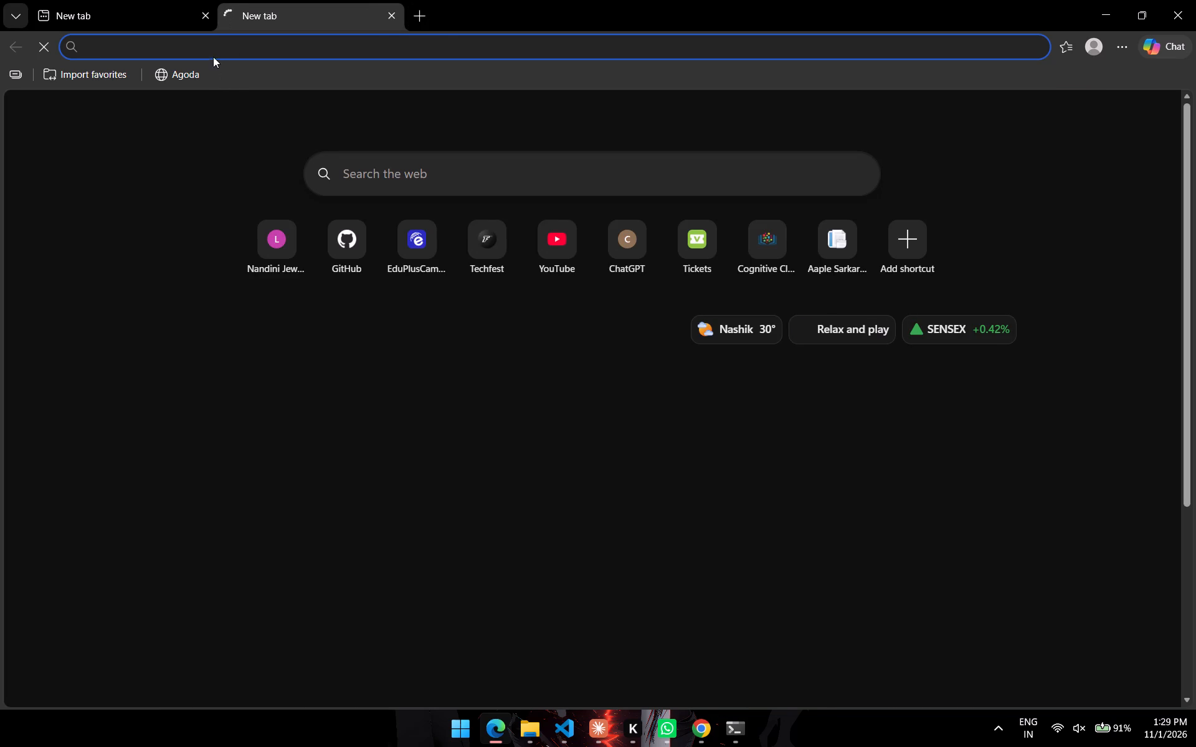
key(l)
key(Return)
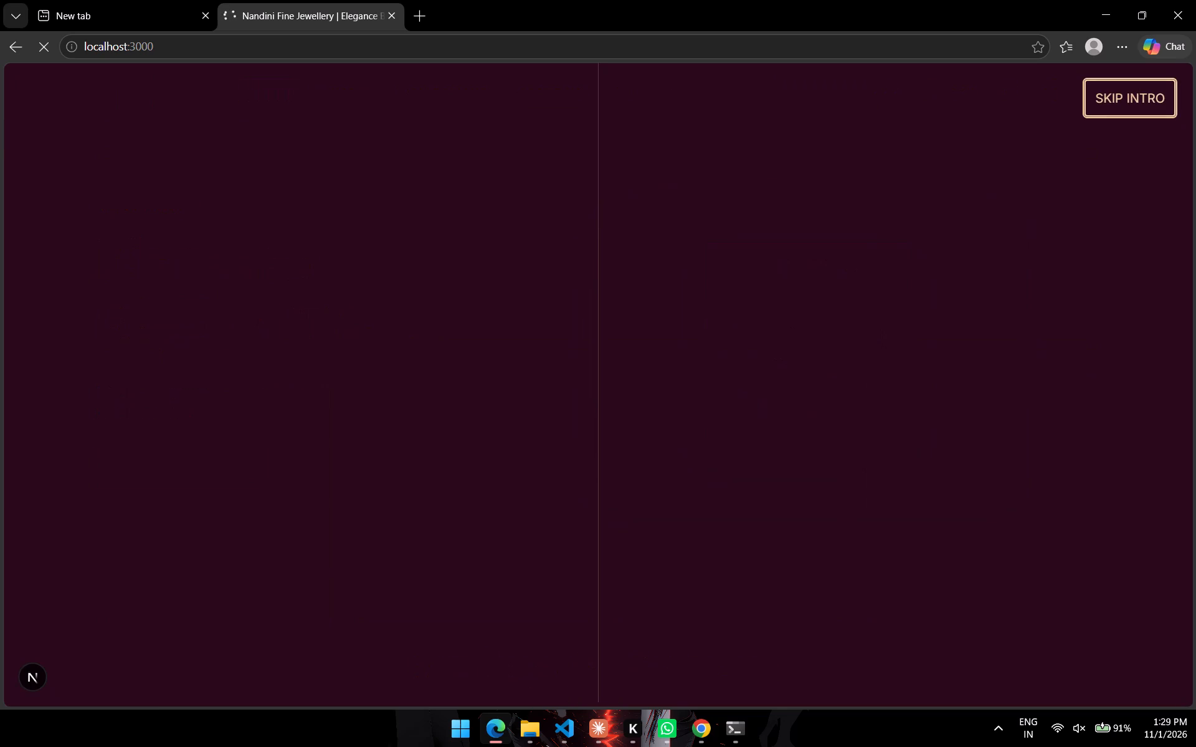
Look through the store's home page from the intro and hero section down to the footer.
scroll(575, 480, down, 4)
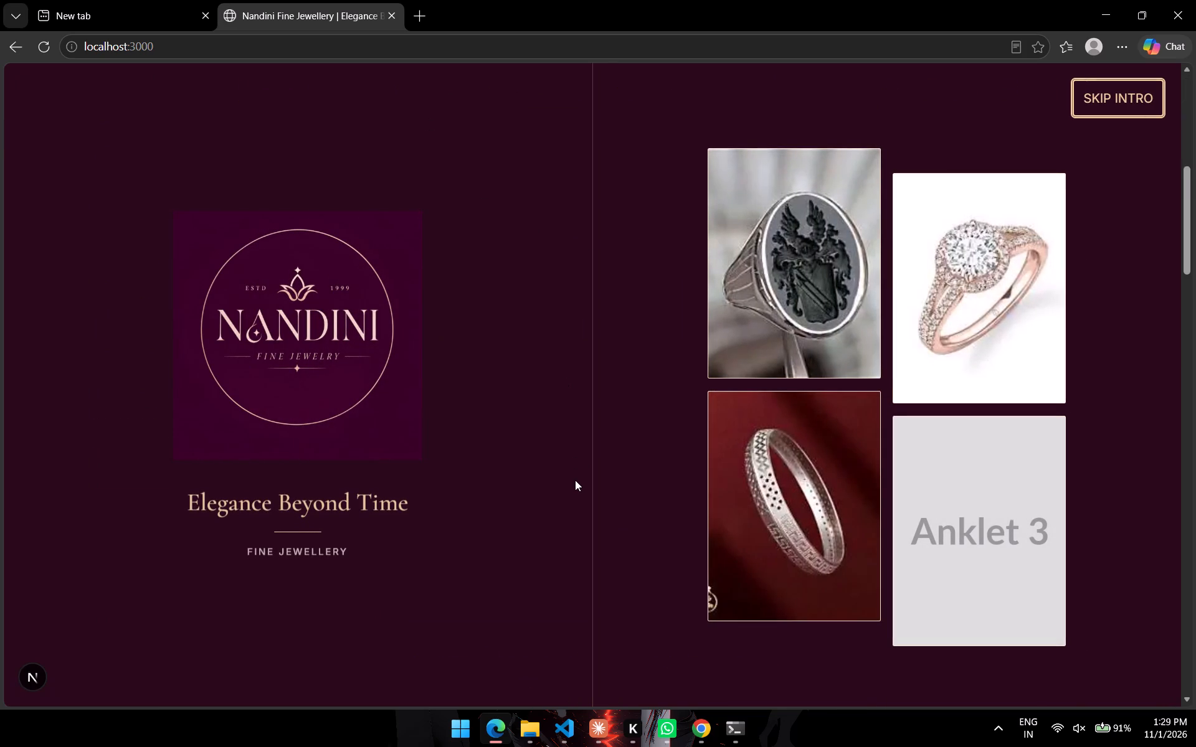
scroll(829, 436, down, 12)
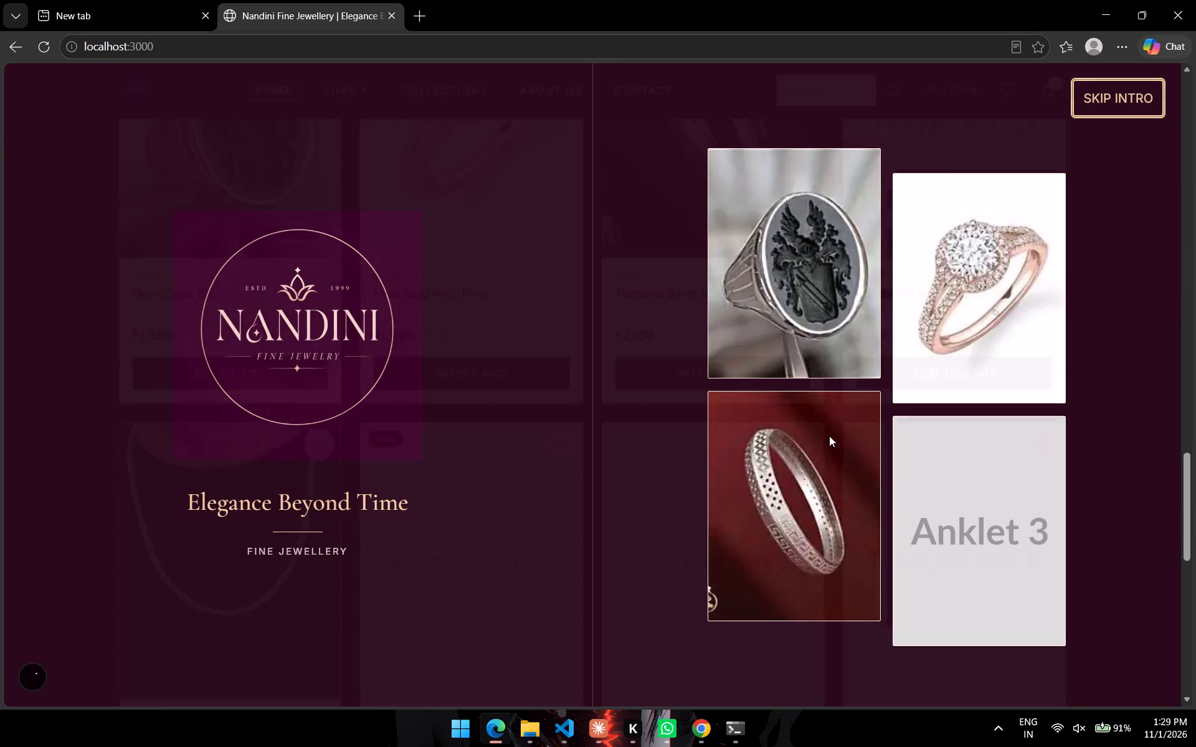
scroll(829, 436, down, 7)
scroll(829, 436, up, 20)
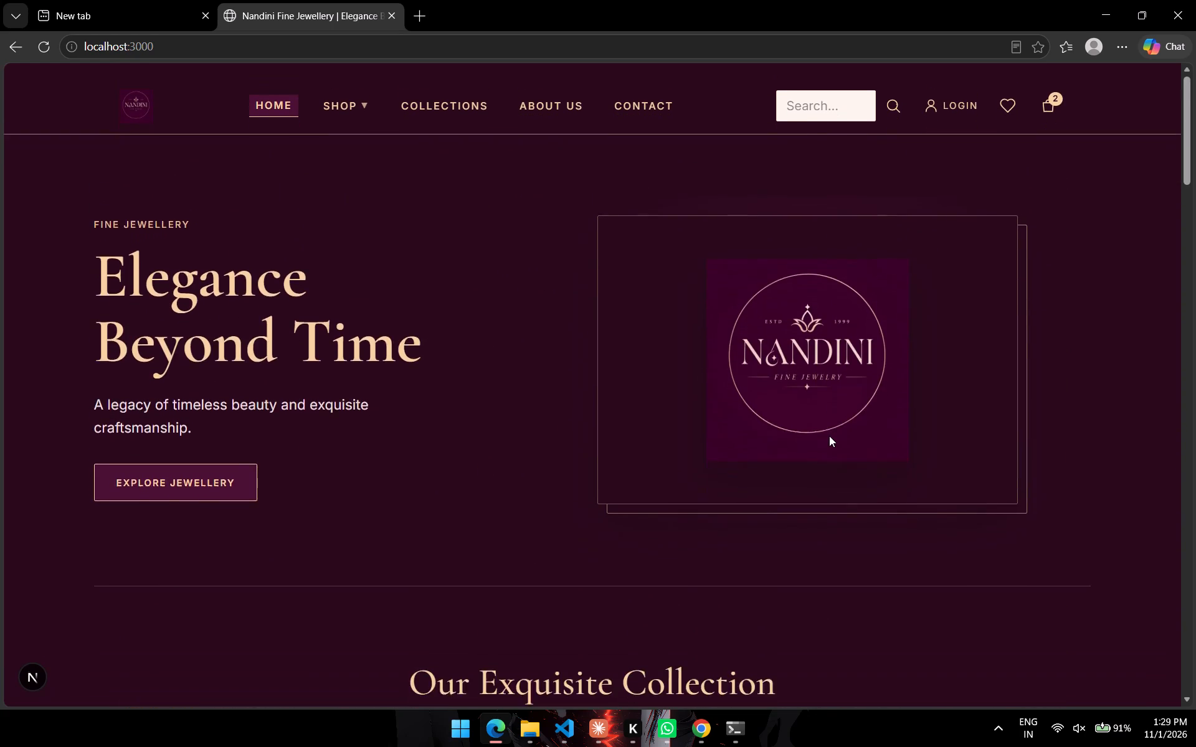
scroll(829, 436, down, 7)
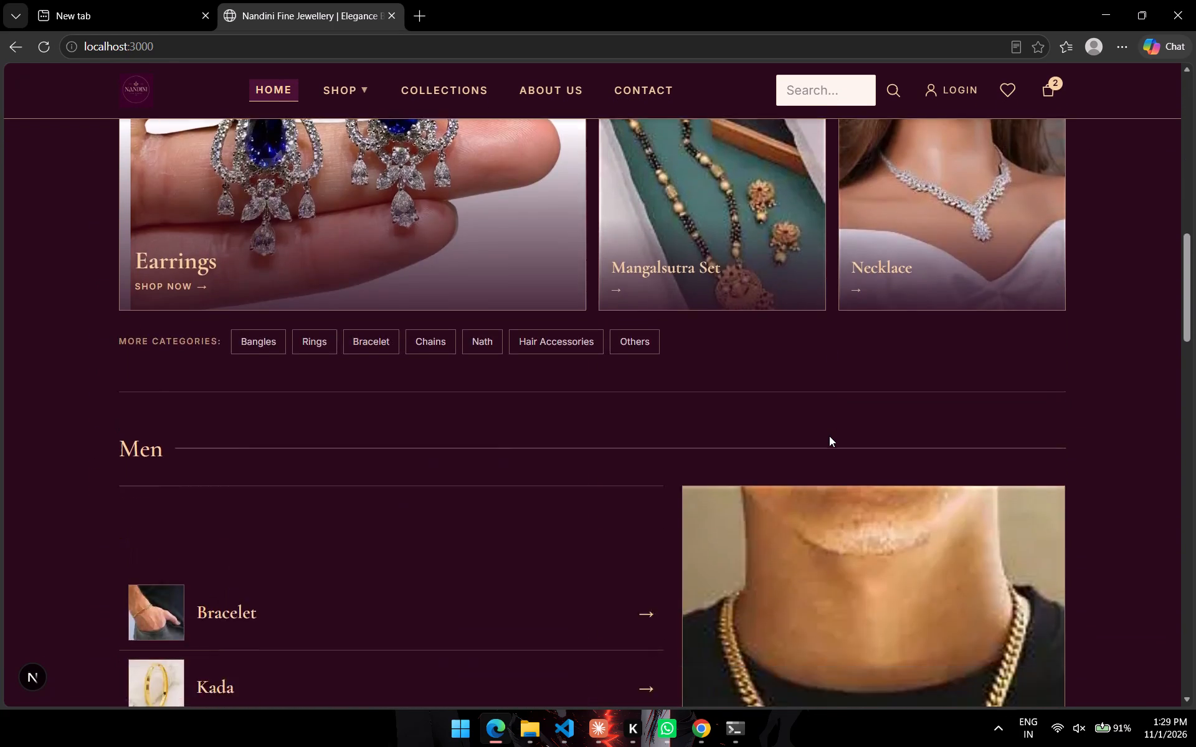
scroll(829, 436, down, 5)
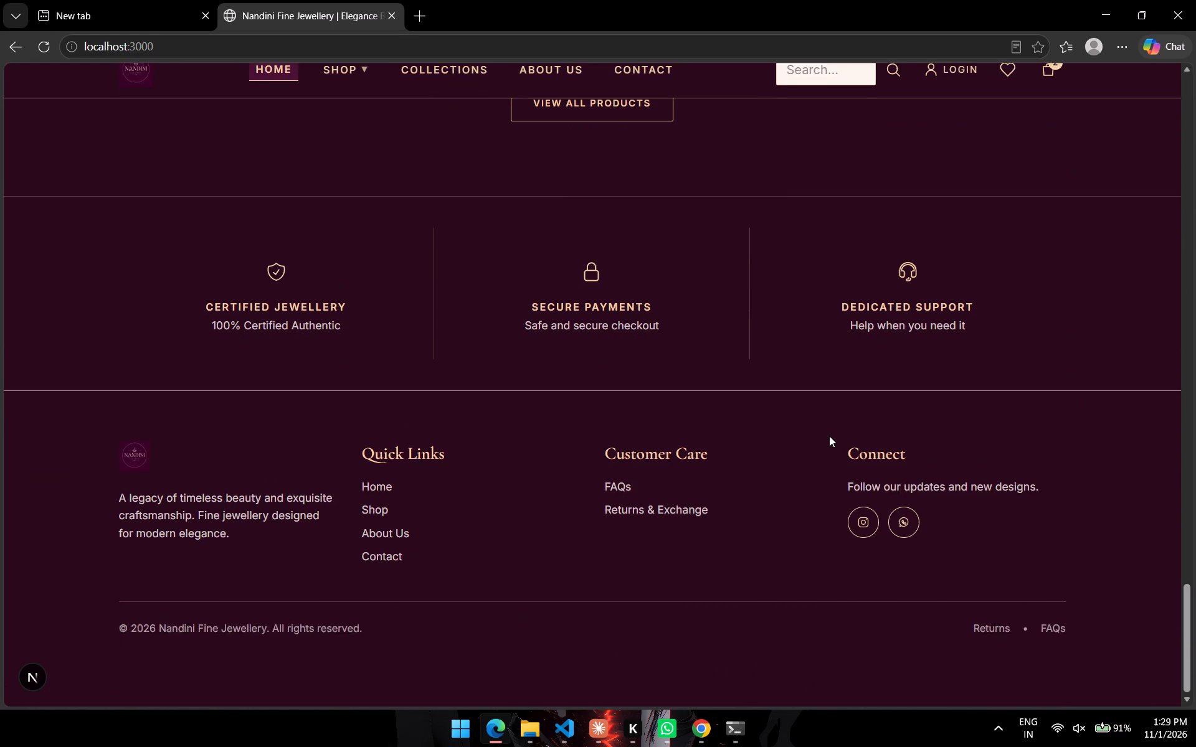
Open the FAQs page from the footer, collapse the return & exchange policy answer and examine the page, including its footer FAQs link.
click(615, 510)
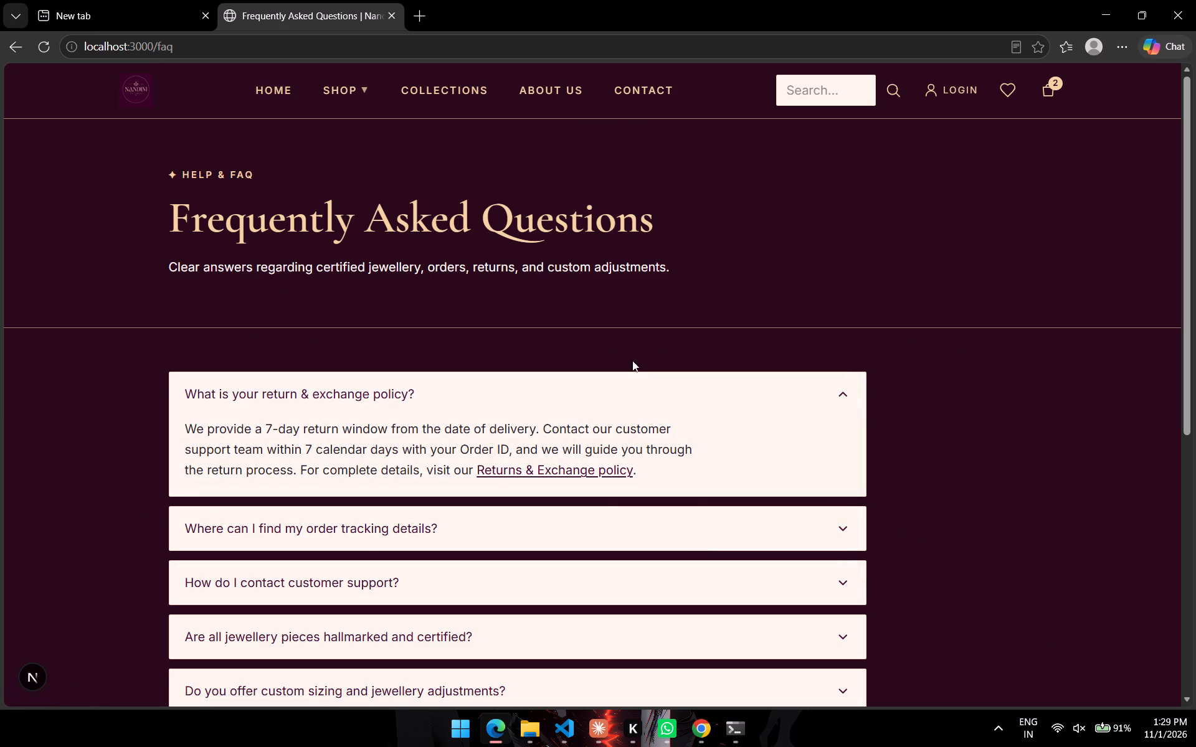
click(751, 372)
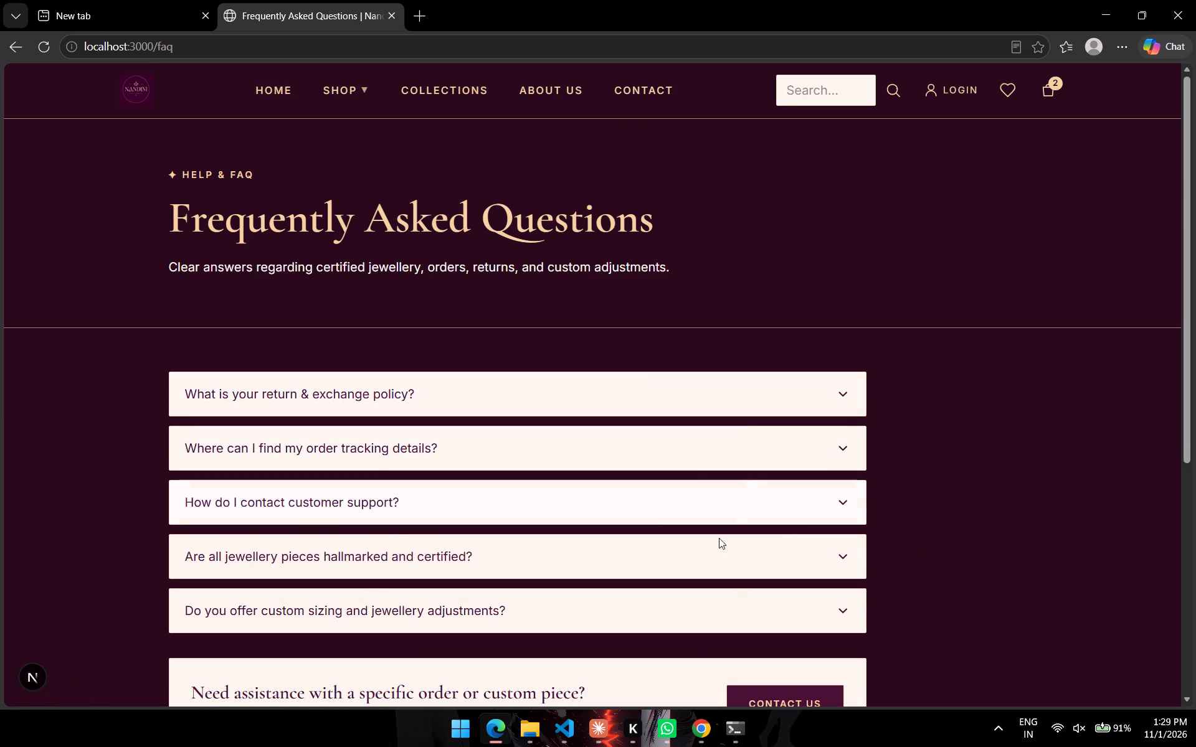
scroll(730, 586, down, 5)
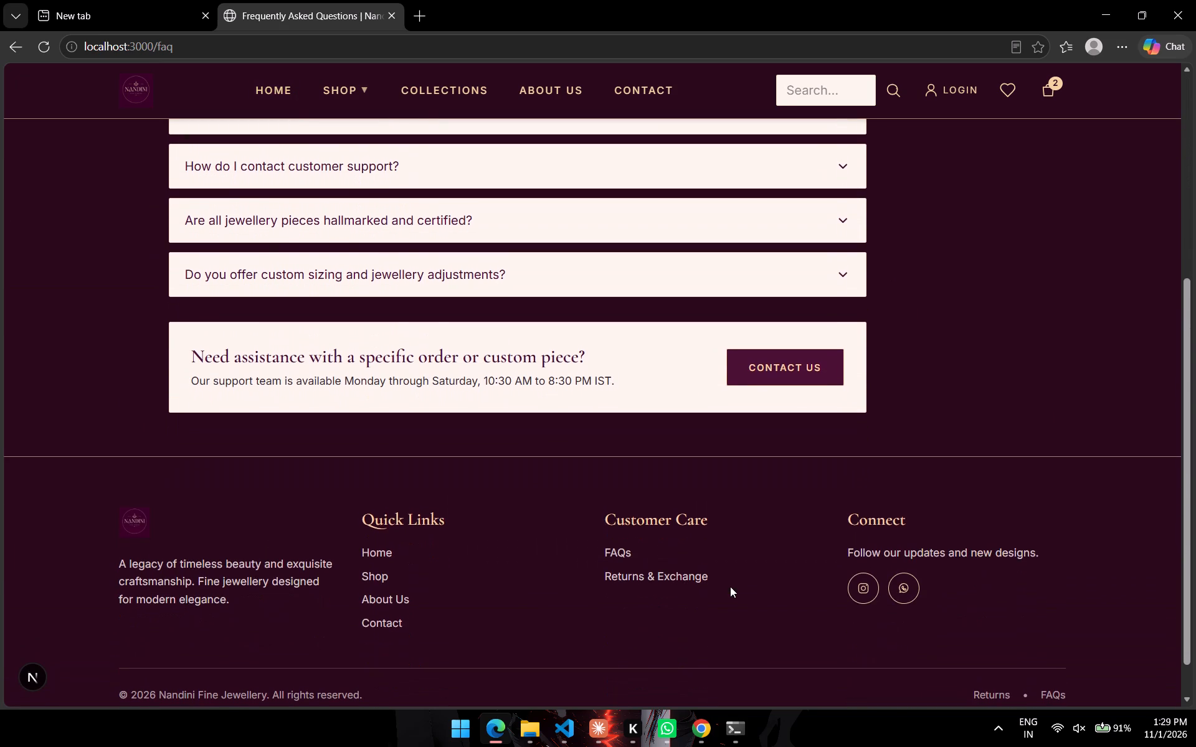
scroll(730, 586, down, 1)
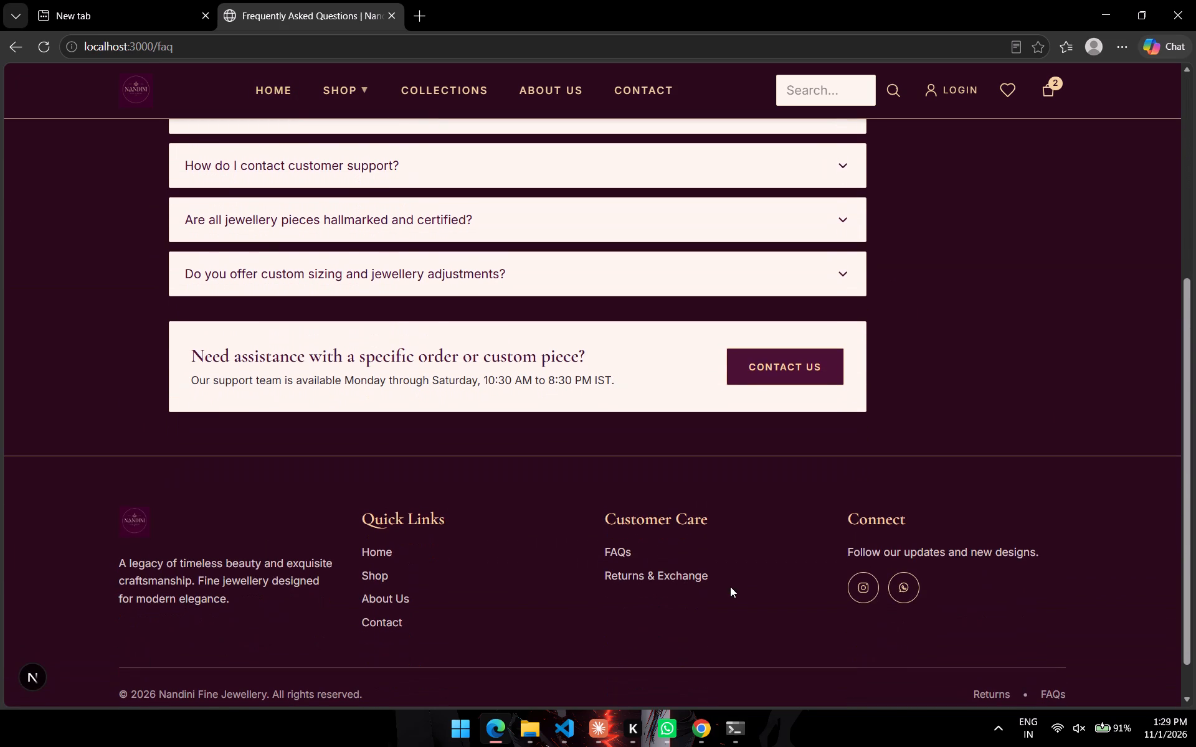
scroll(730, 586, down, 4)
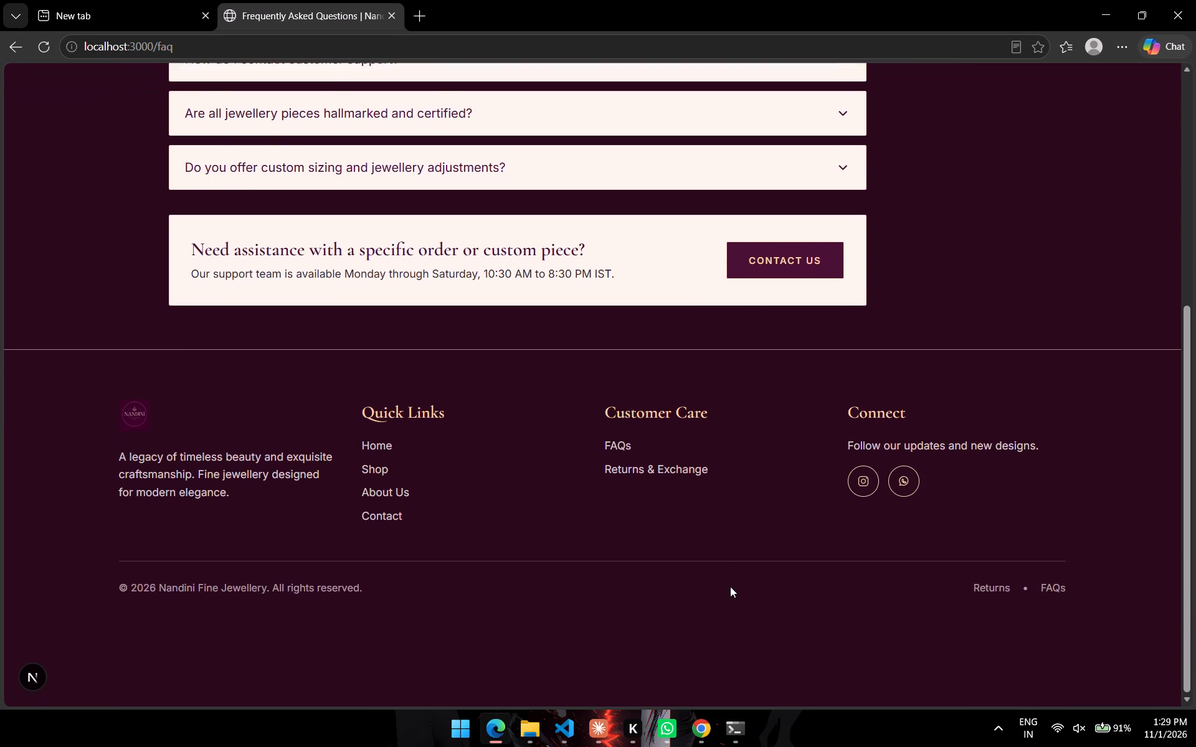
scroll(730, 586, down, 1)
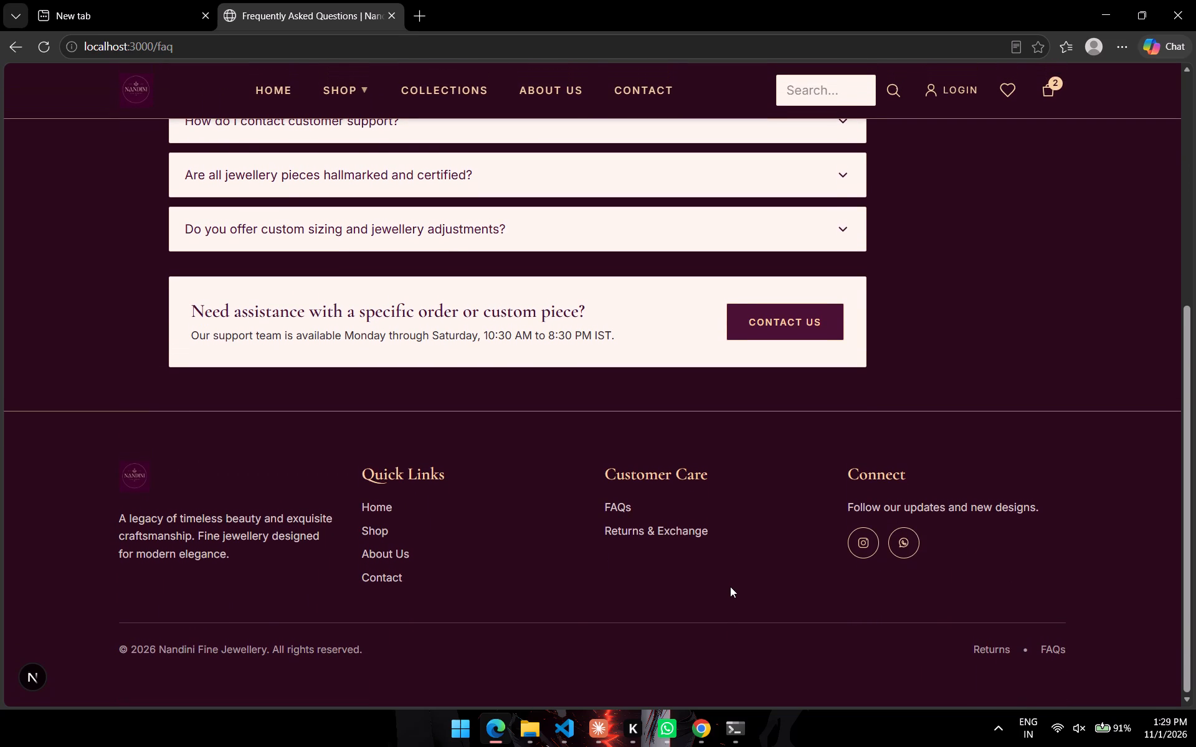
click(1055, 652)
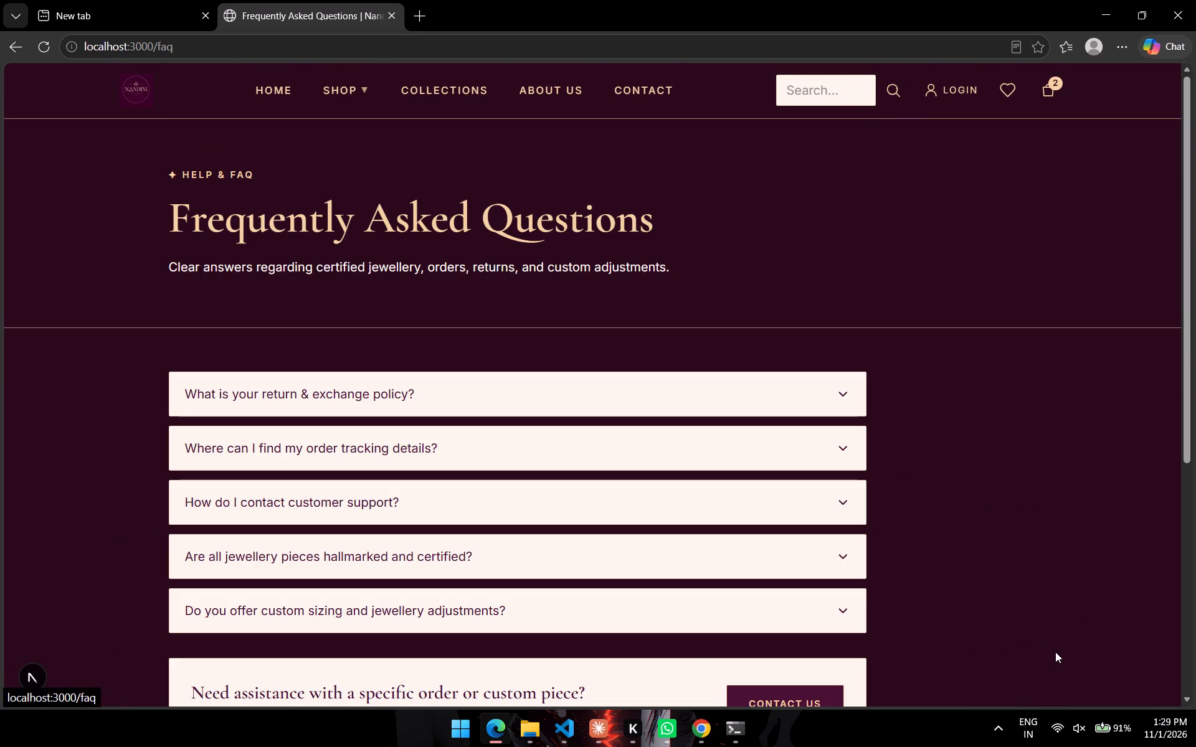
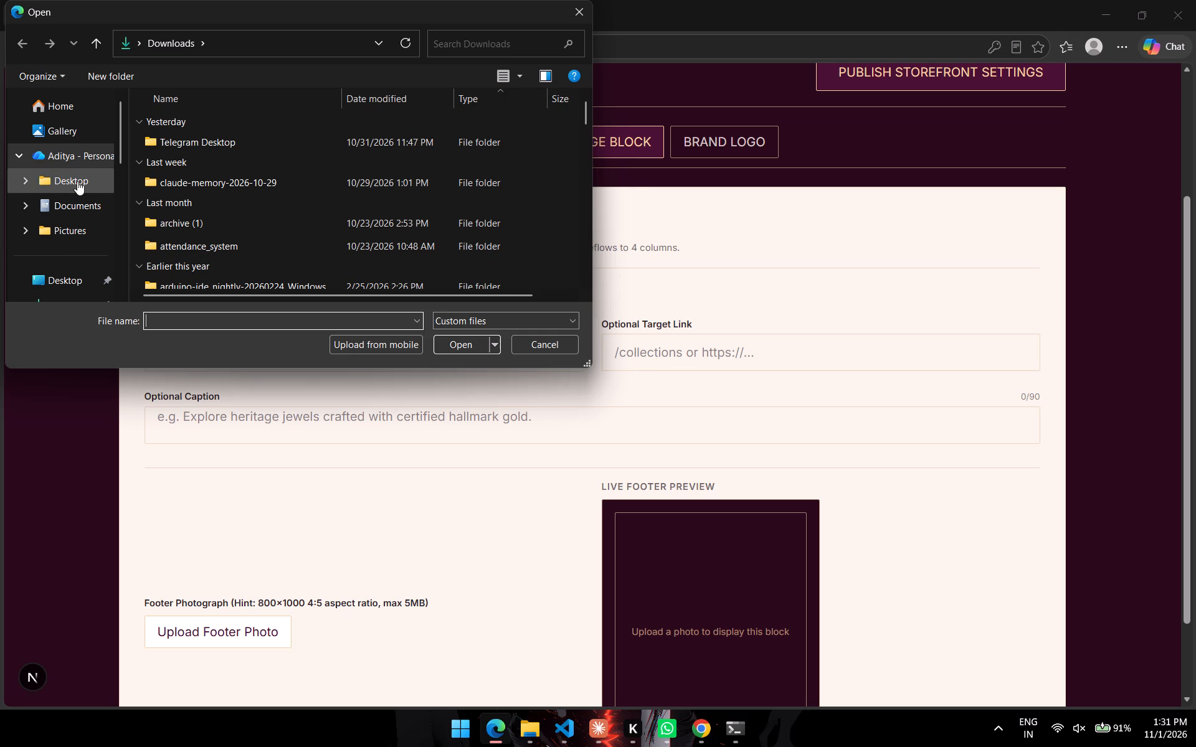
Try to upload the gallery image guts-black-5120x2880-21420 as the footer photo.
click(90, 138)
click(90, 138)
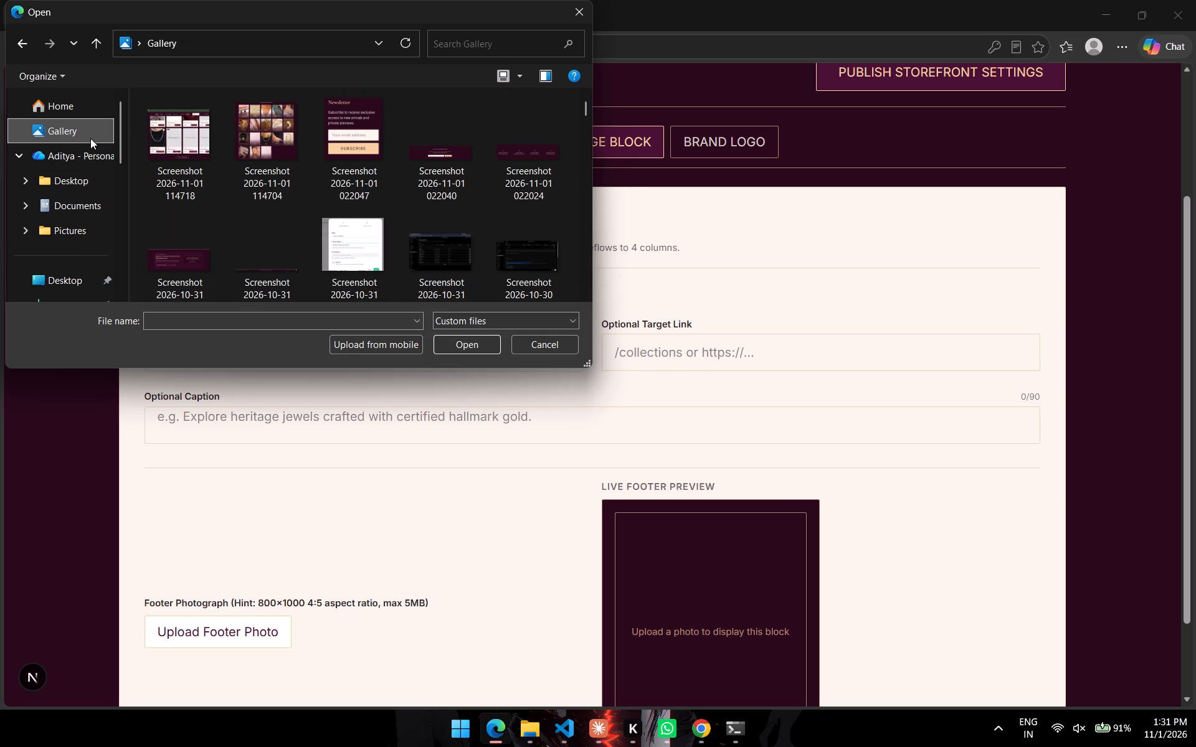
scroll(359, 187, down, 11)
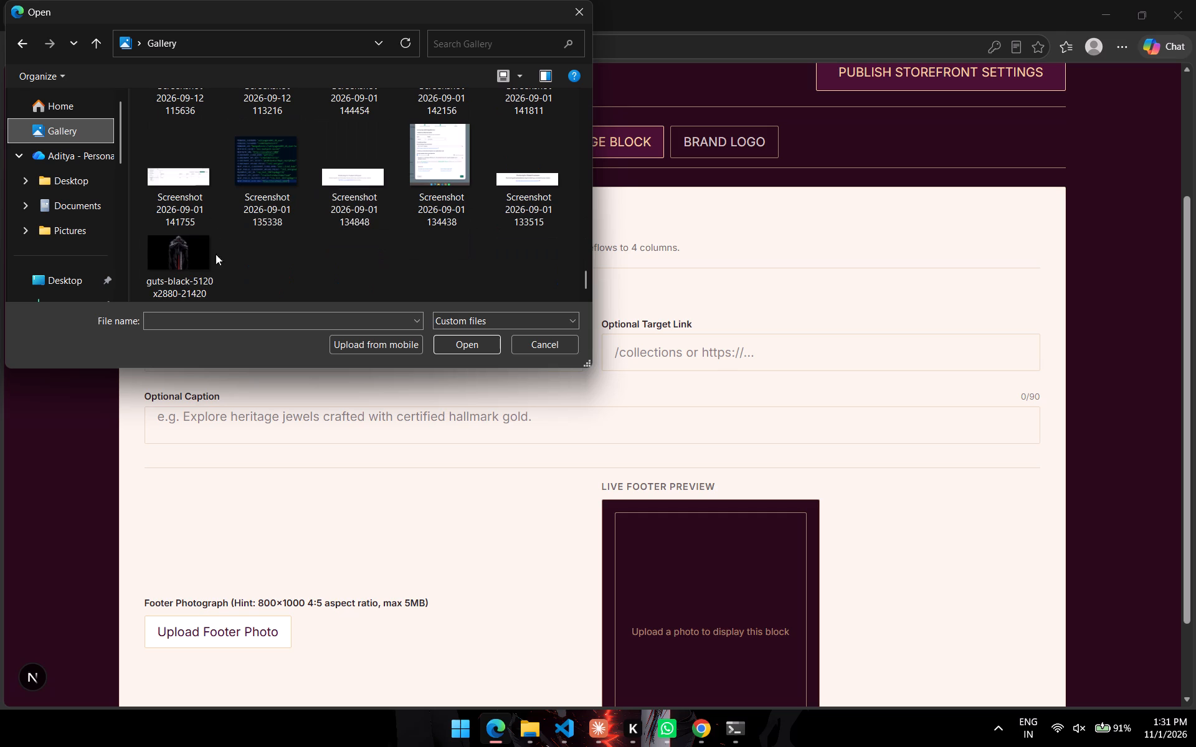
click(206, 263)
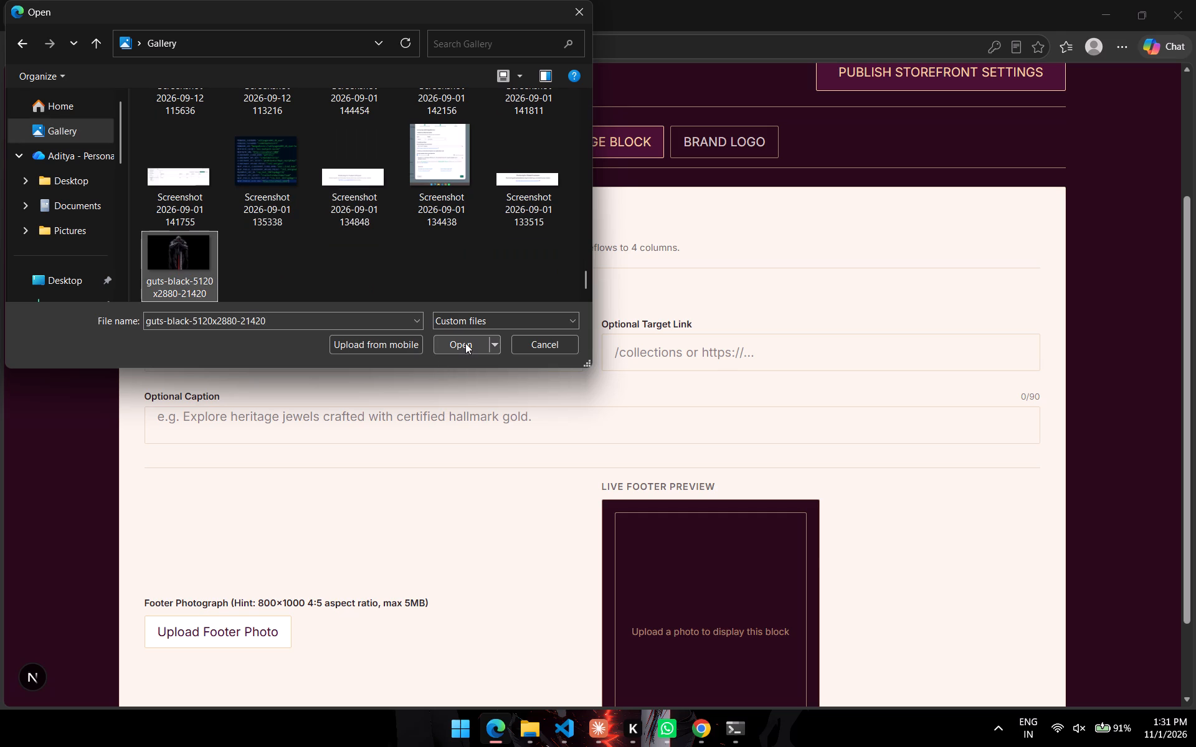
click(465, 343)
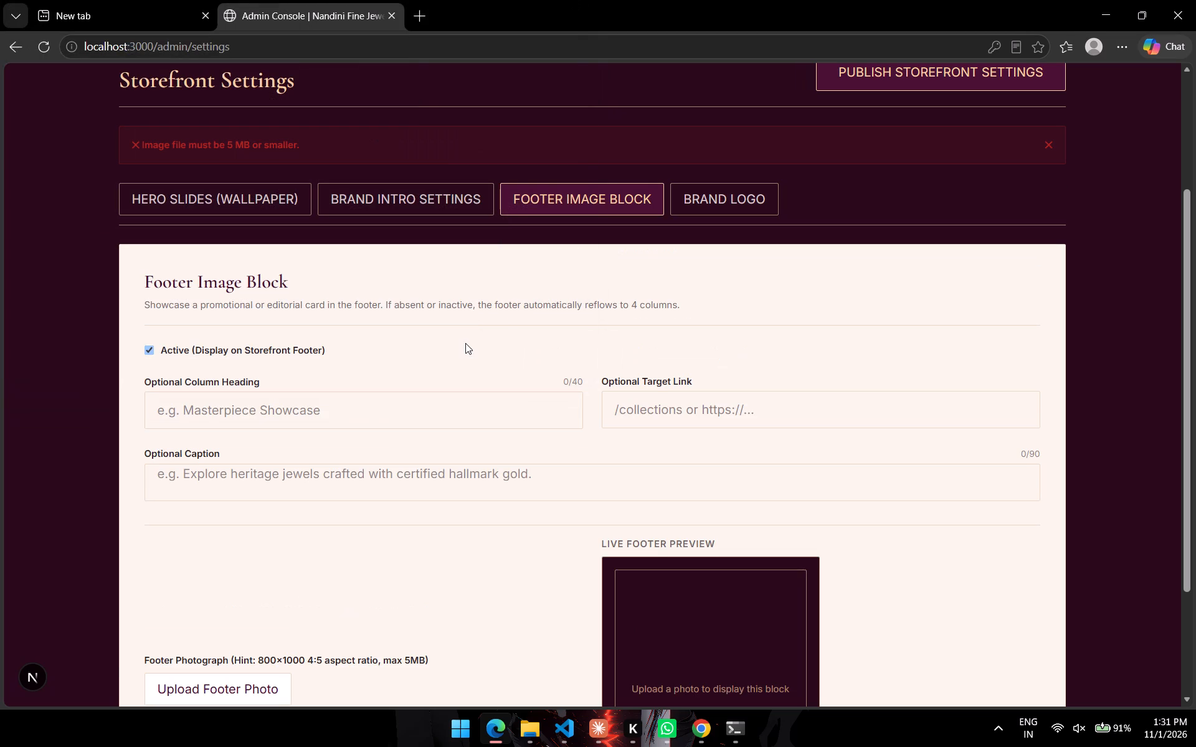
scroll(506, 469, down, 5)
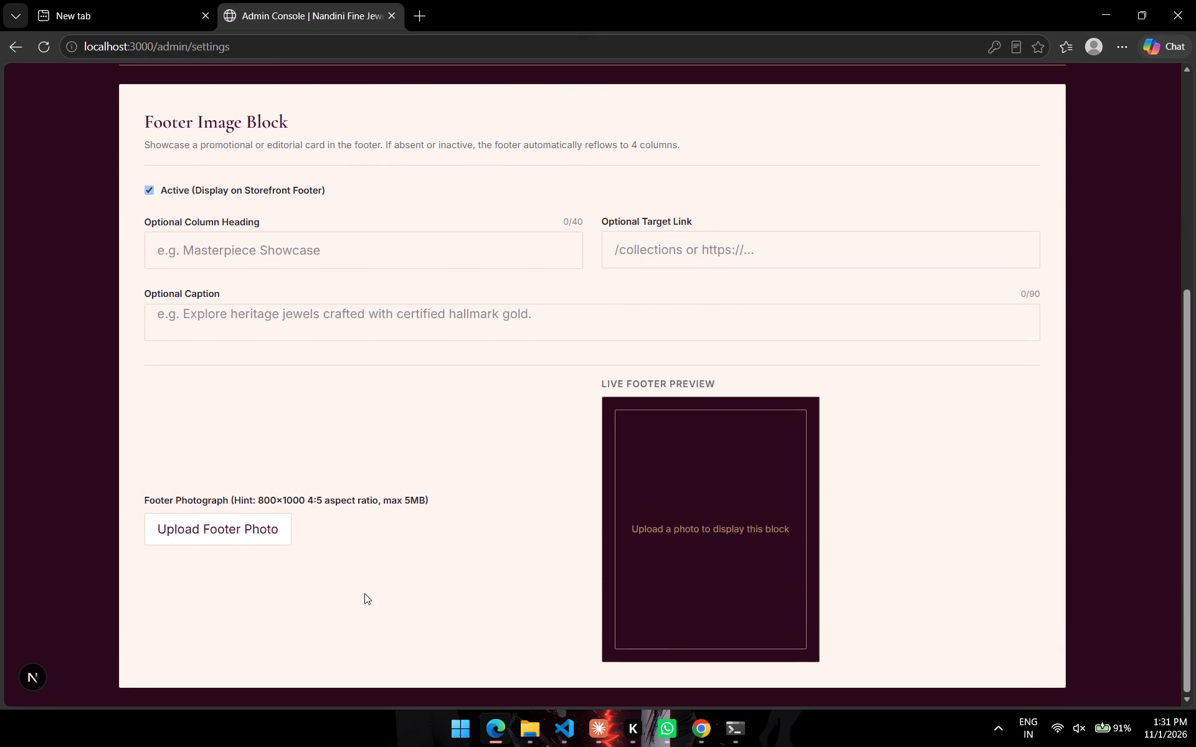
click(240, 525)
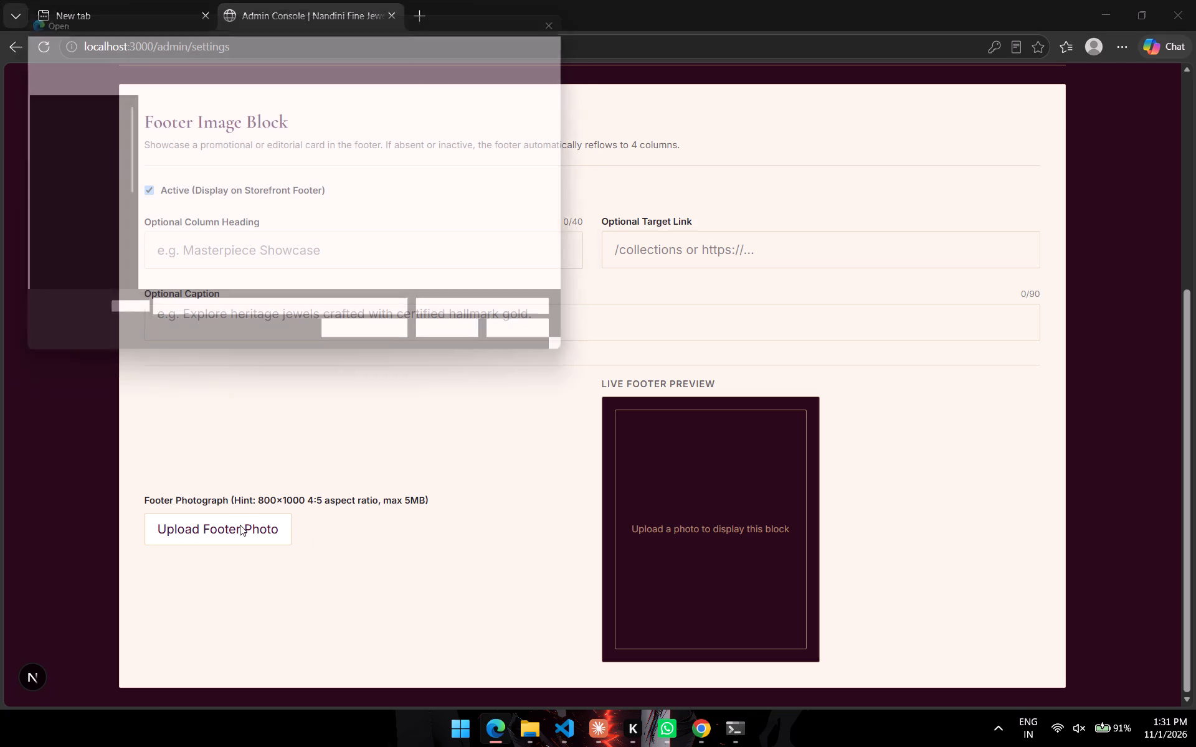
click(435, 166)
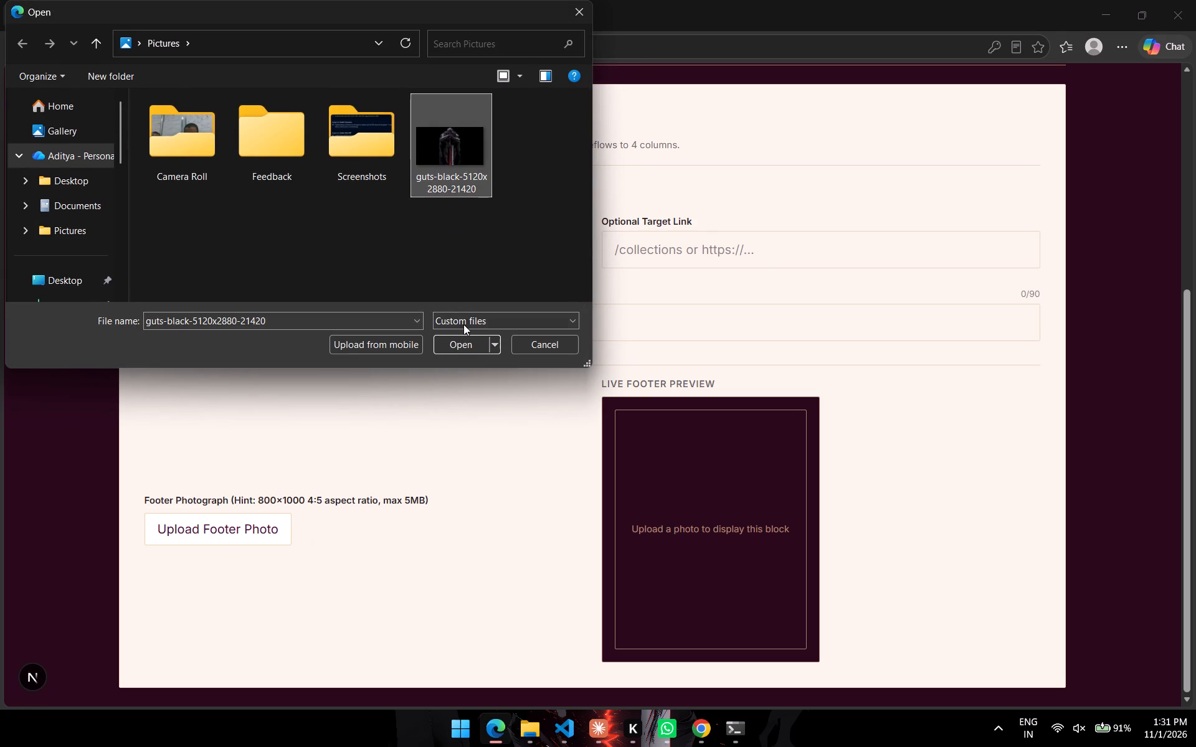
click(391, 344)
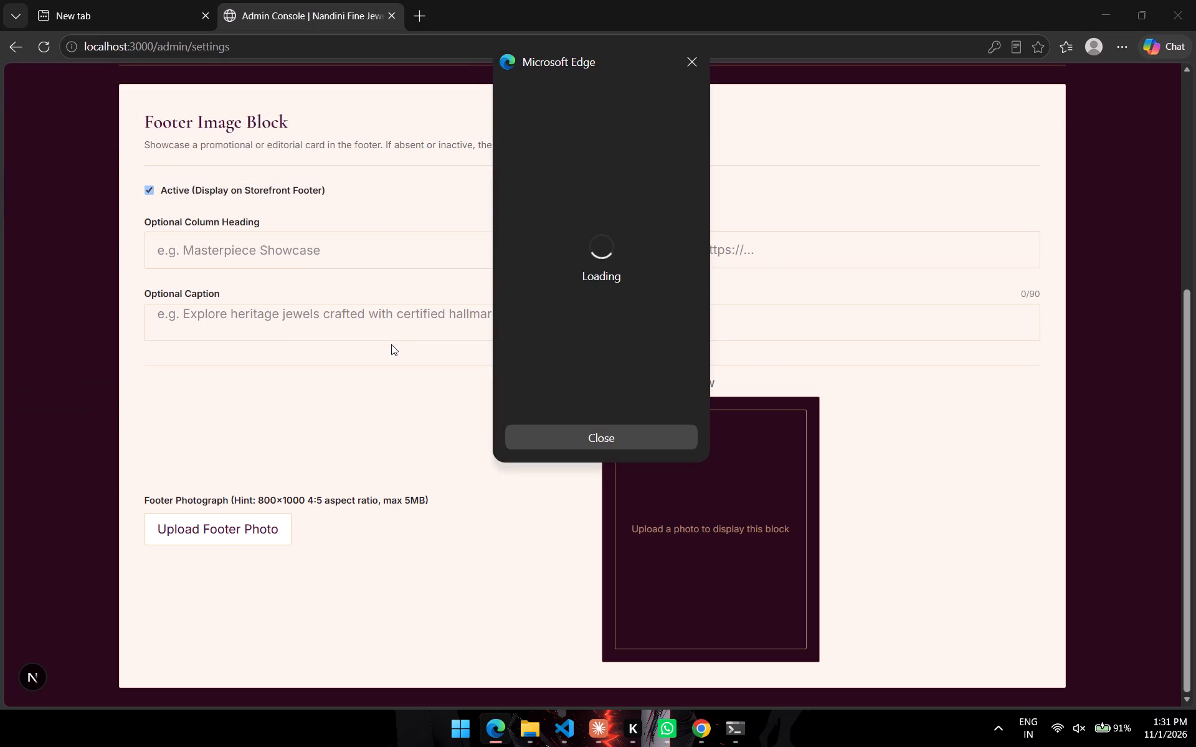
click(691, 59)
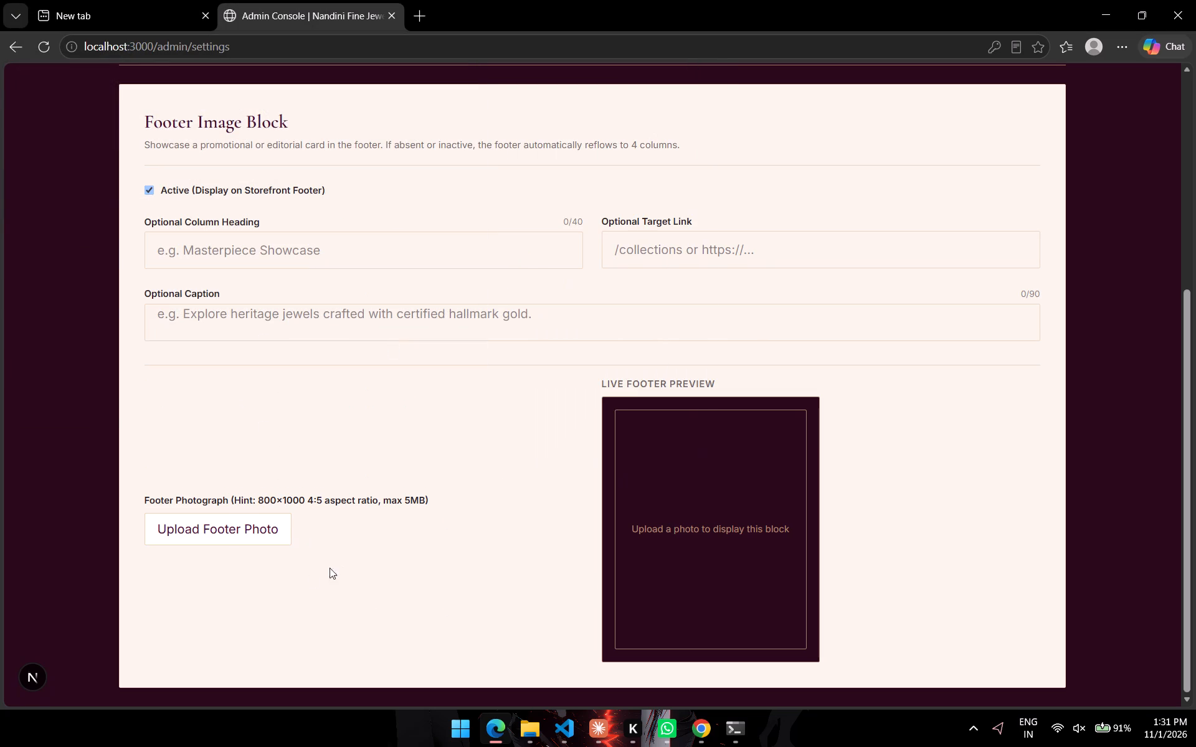
click(264, 538)
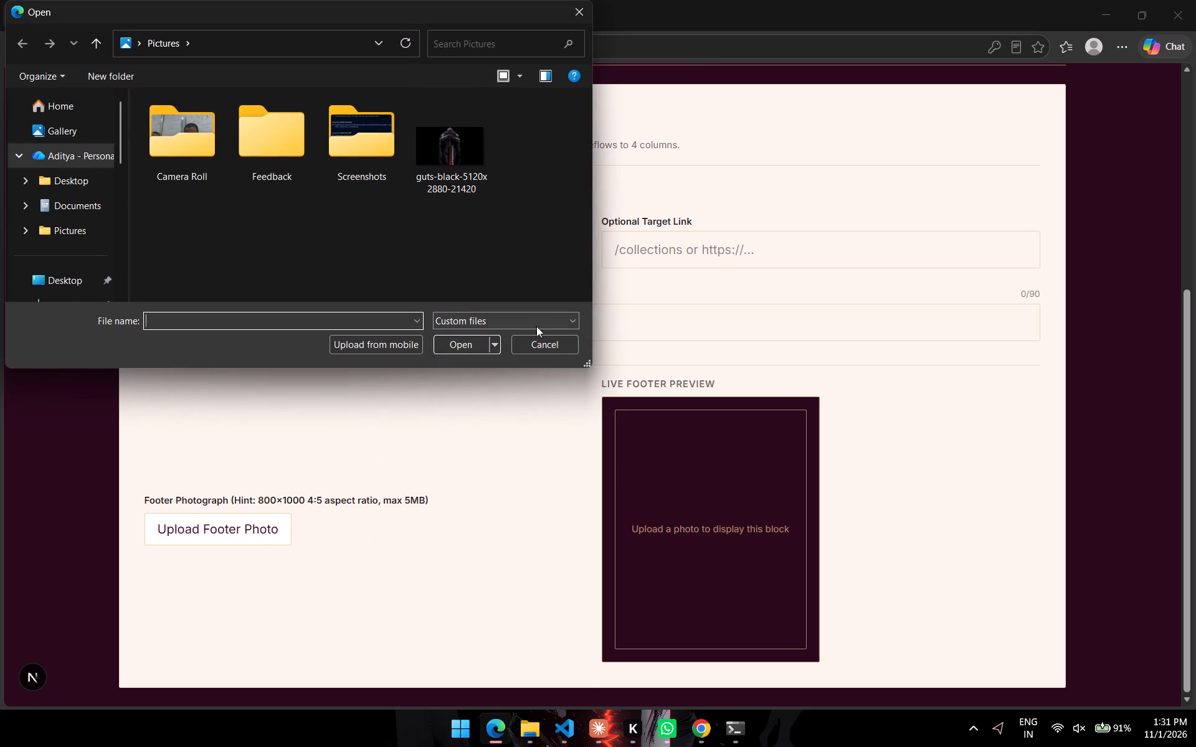
click(450, 169)
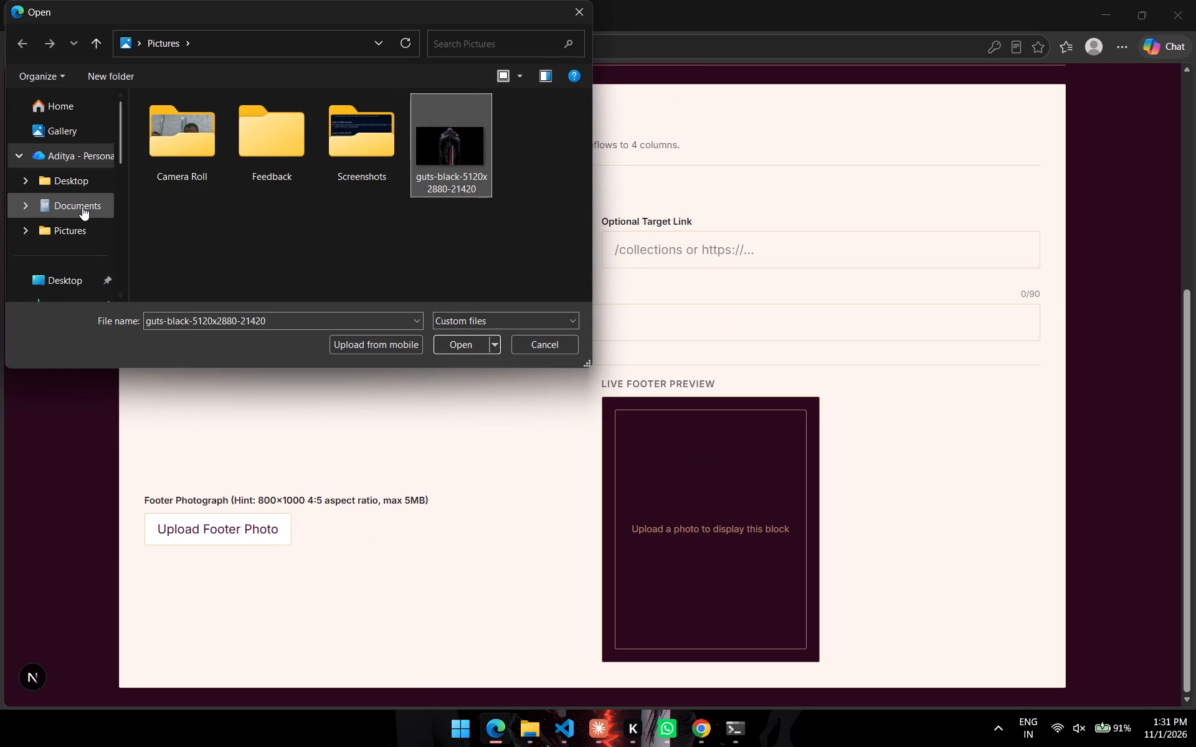
click(78, 225)
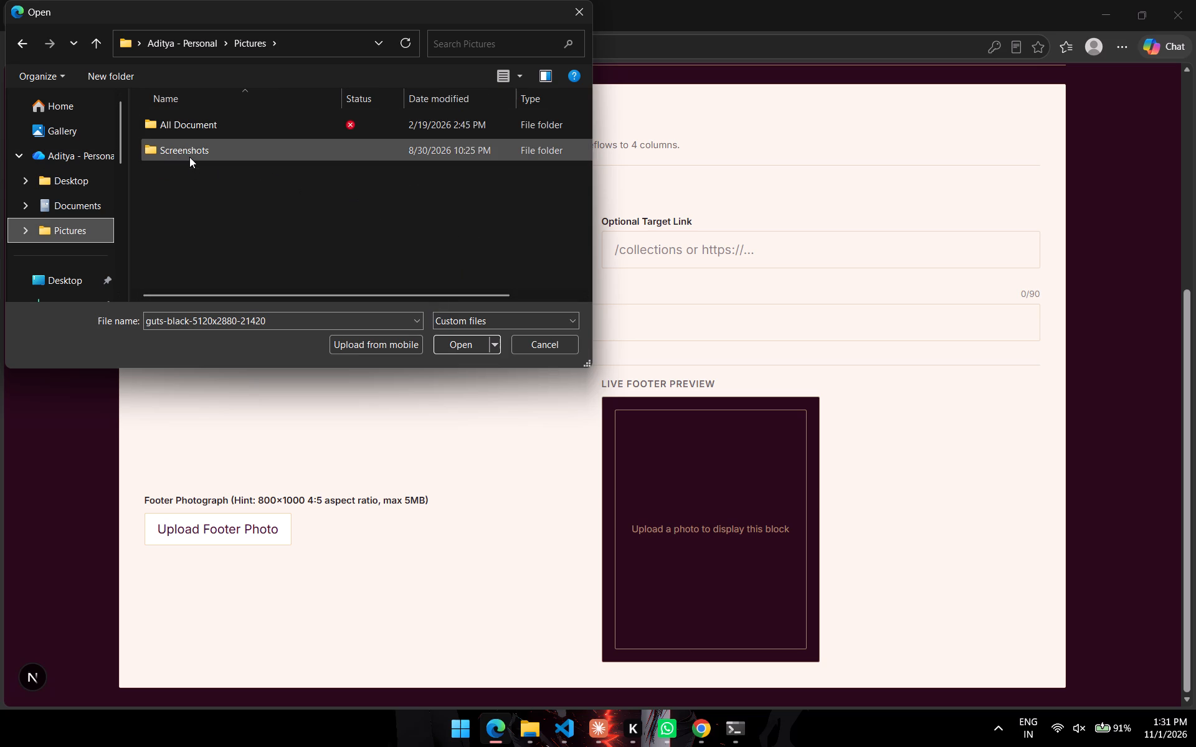
click(83, 193)
click(83, 169)
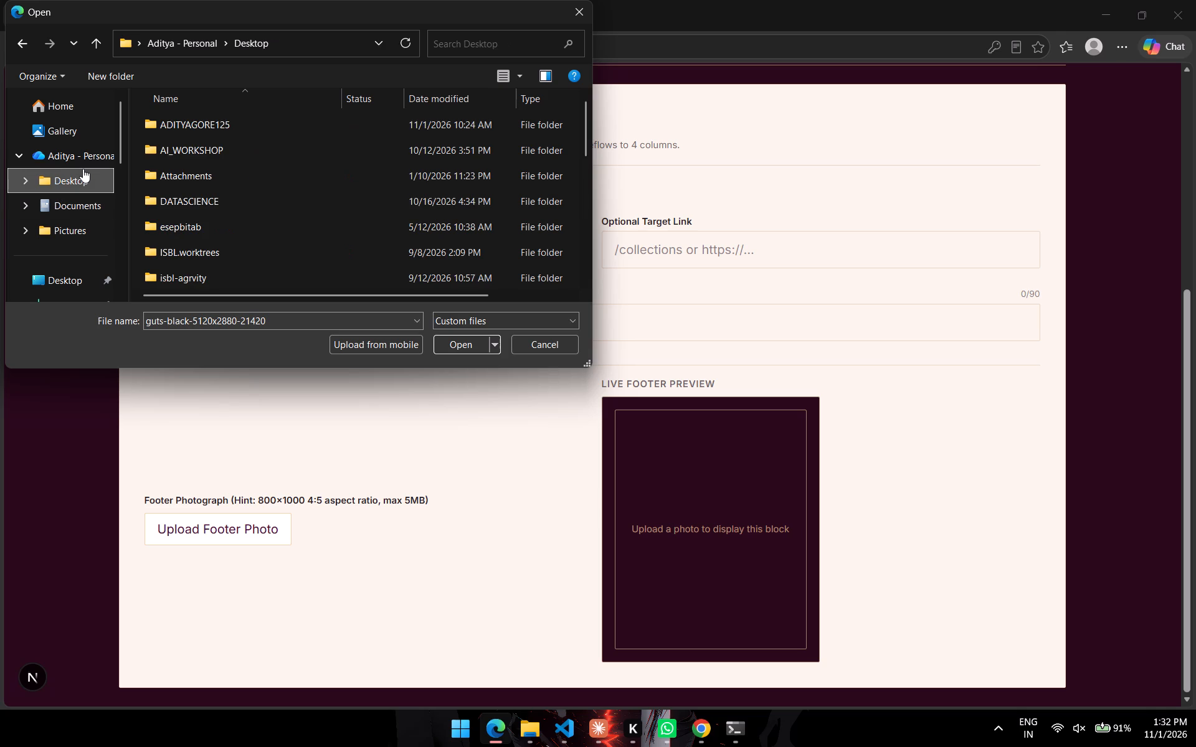
click(54, 132)
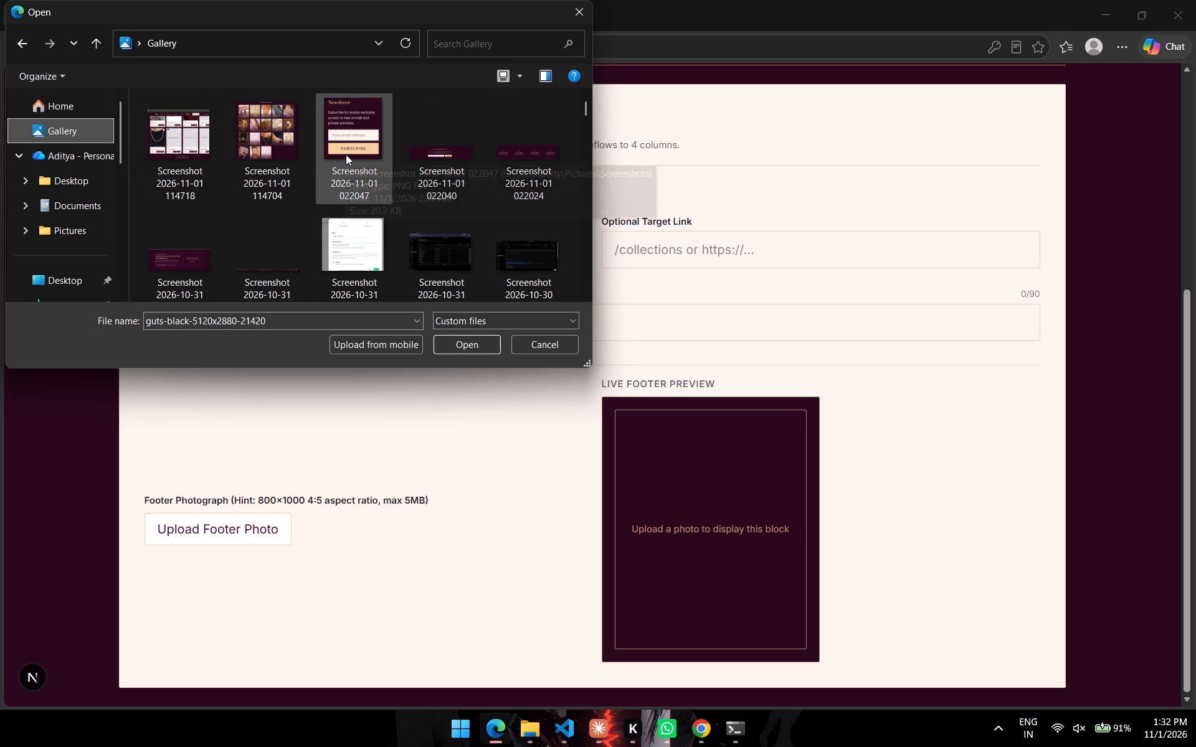
scroll(388, 241, down, 4)
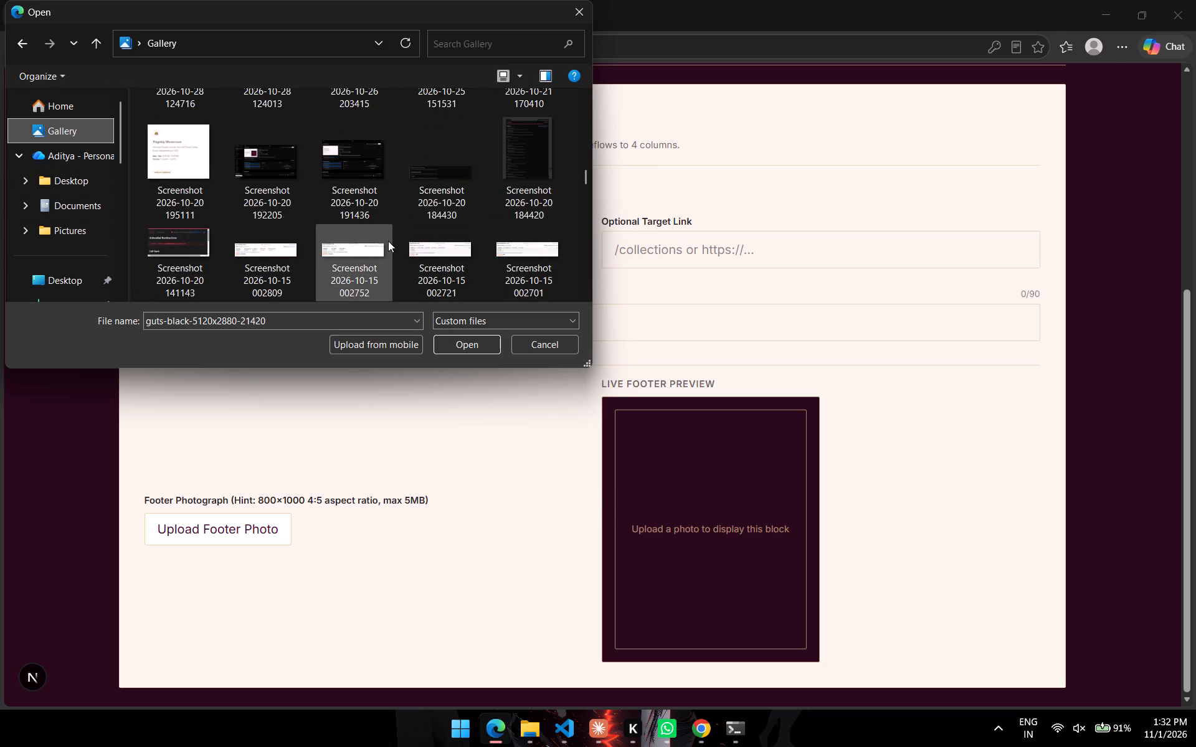
scroll(388, 241, down, 2)
scroll(388, 241, up, 1)
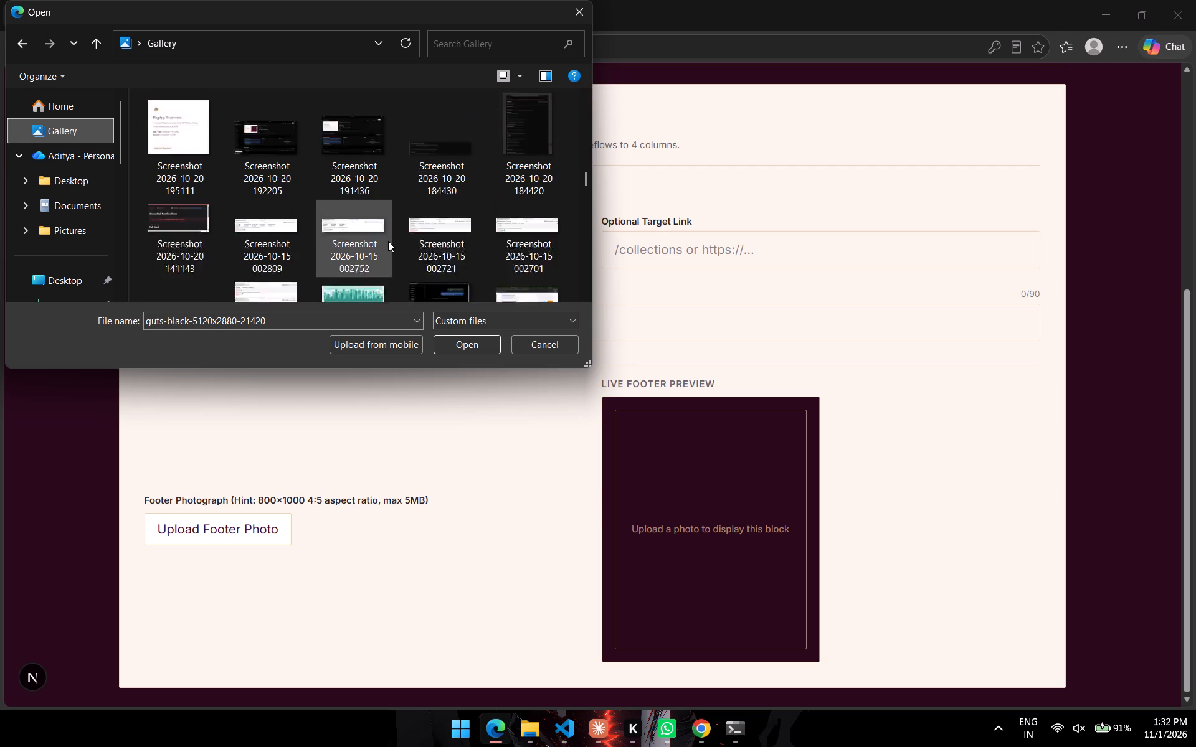
scroll(388, 241, up, 1)
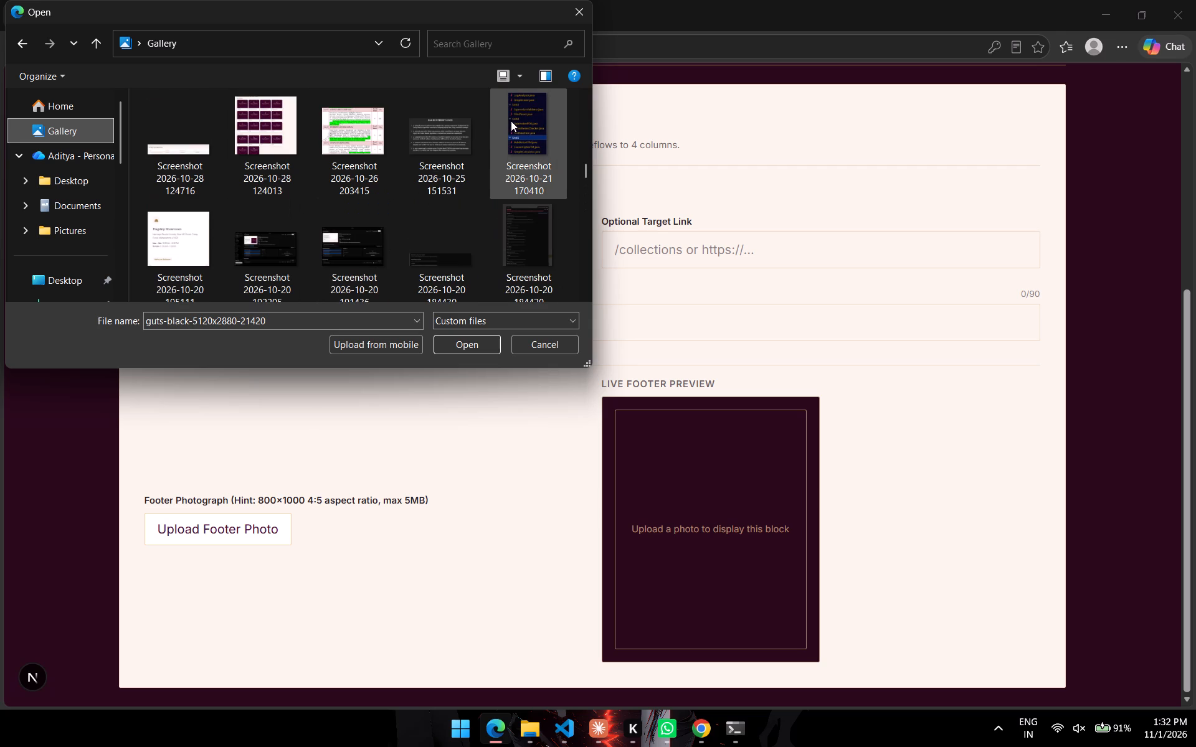
click(511, 121)
click(464, 350)
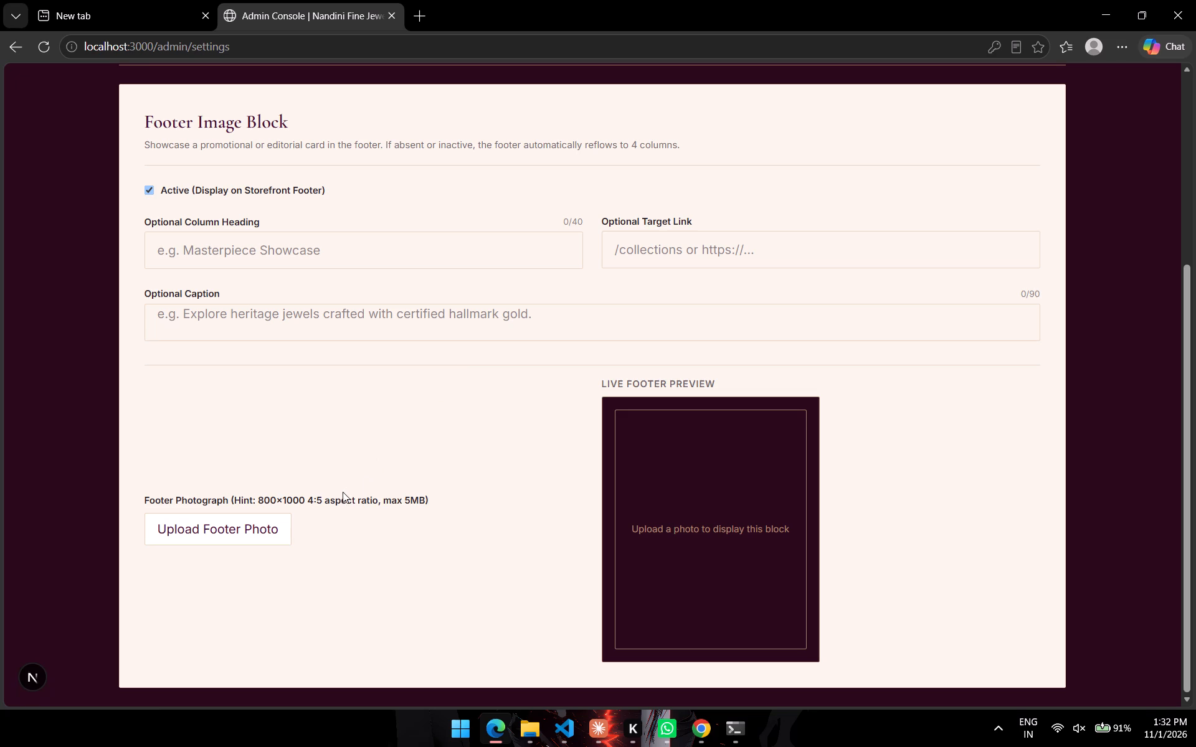
scroll(437, 497, down, 2)
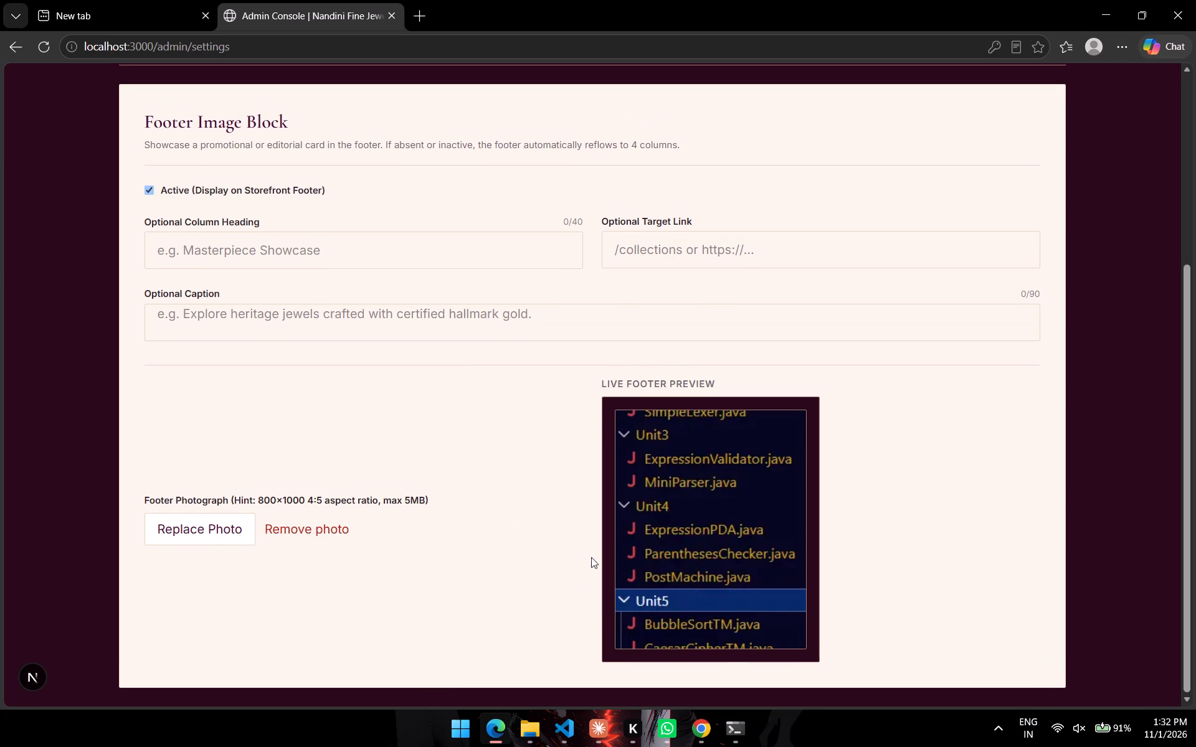
scroll(727, 545, down, 4)
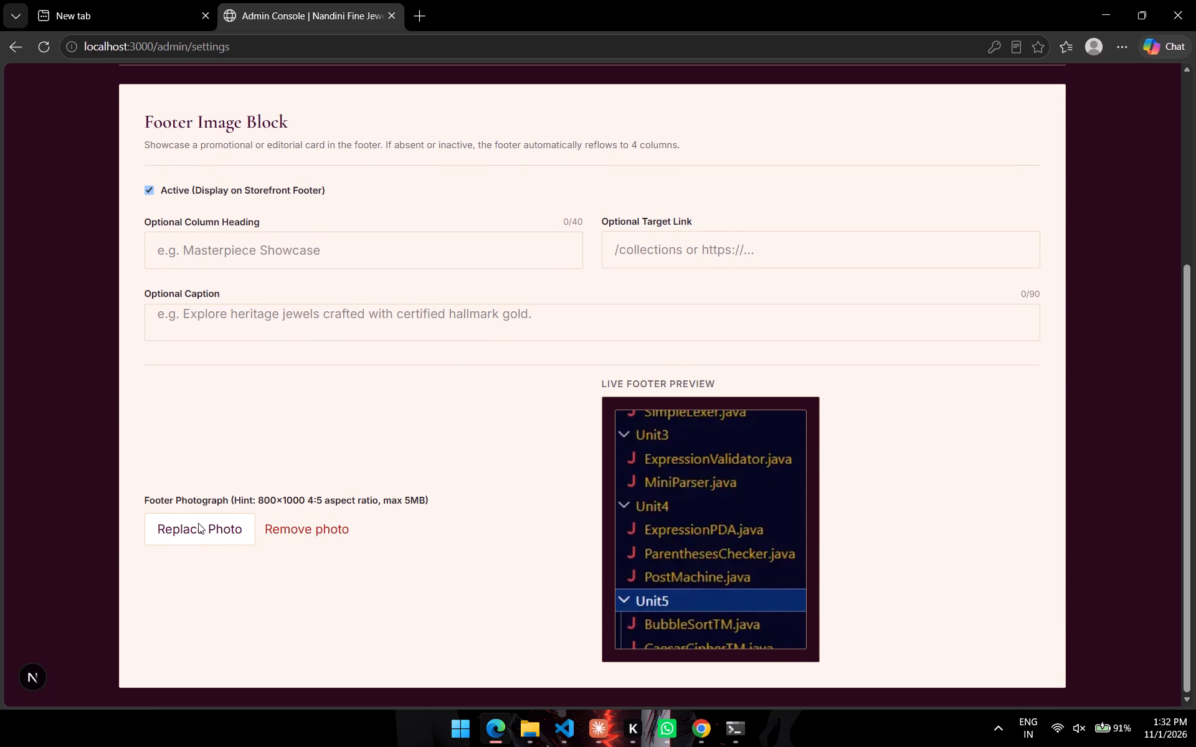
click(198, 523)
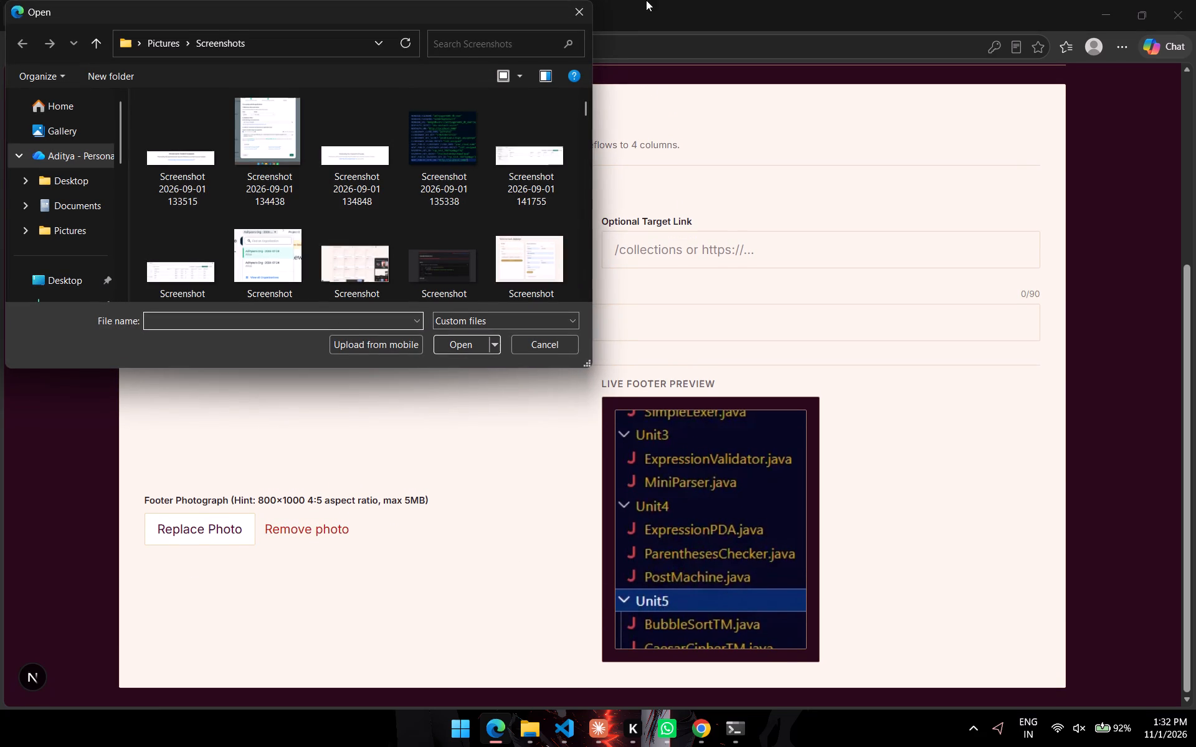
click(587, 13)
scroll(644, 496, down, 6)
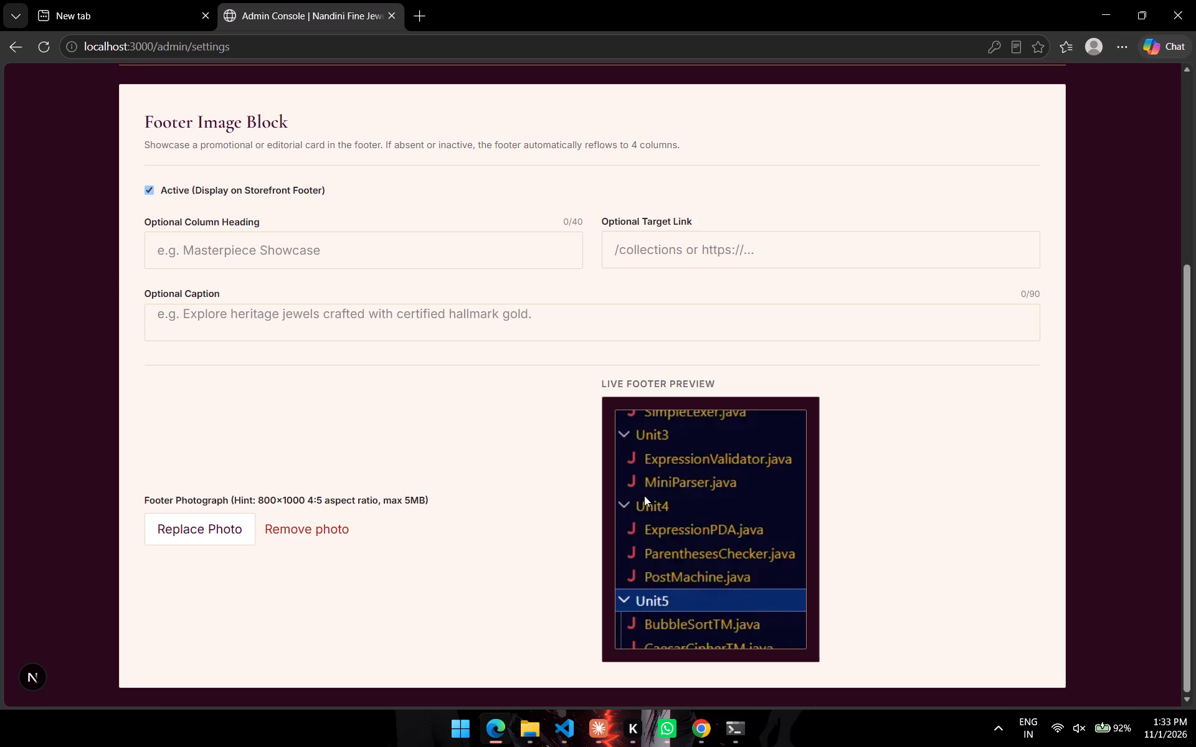
Publish the storefront settings with the new footer photo.
scroll(644, 496, up, 5)
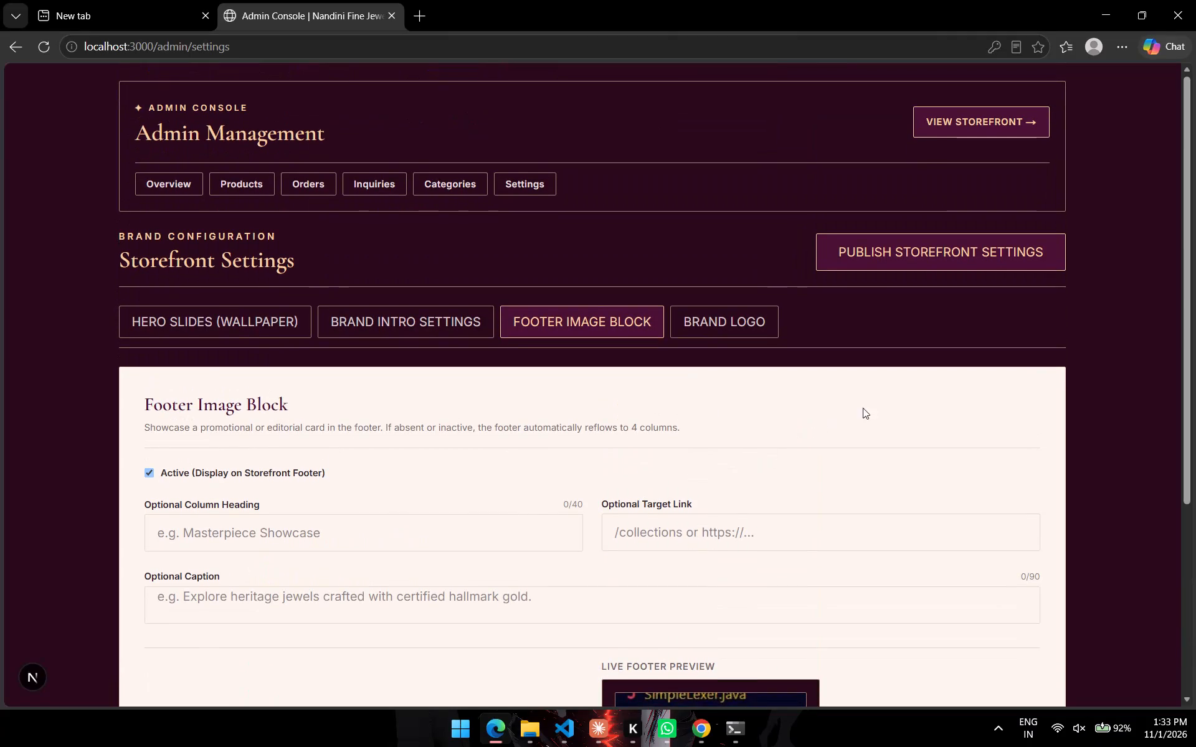
click(845, 258)
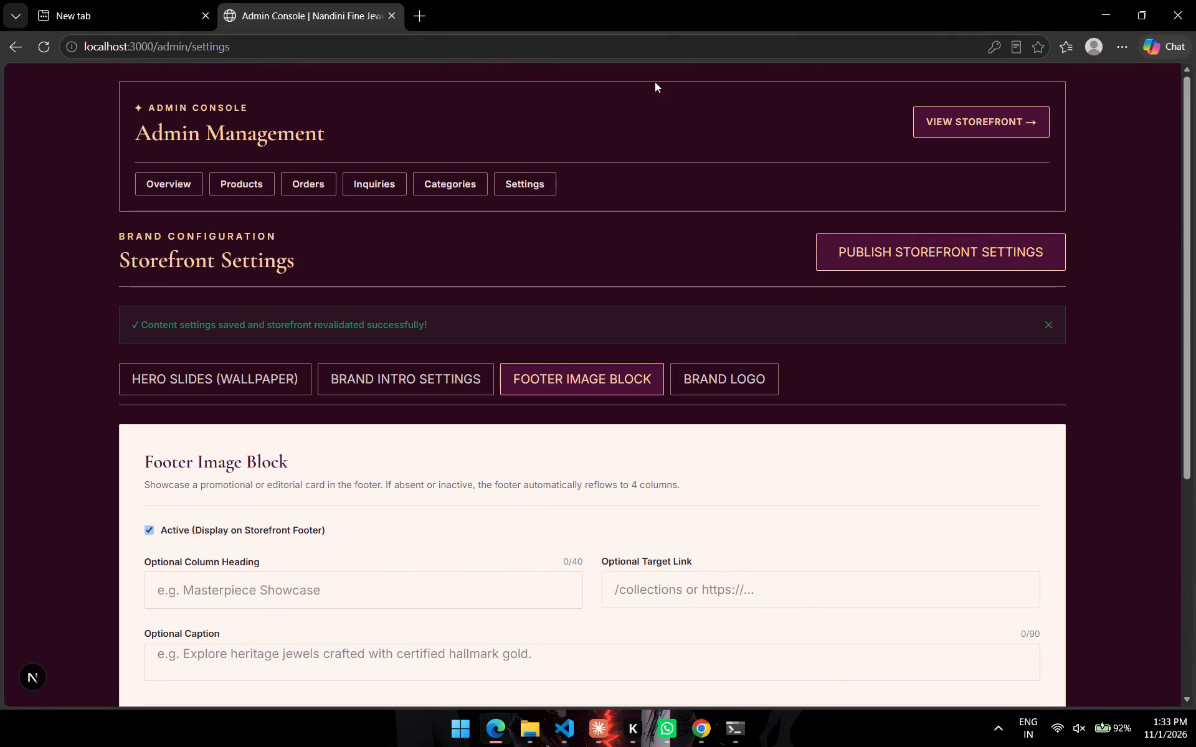
Open the storefront home page and examine the image block in its footer and the layout of the surrounding columns.
click(929, 131)
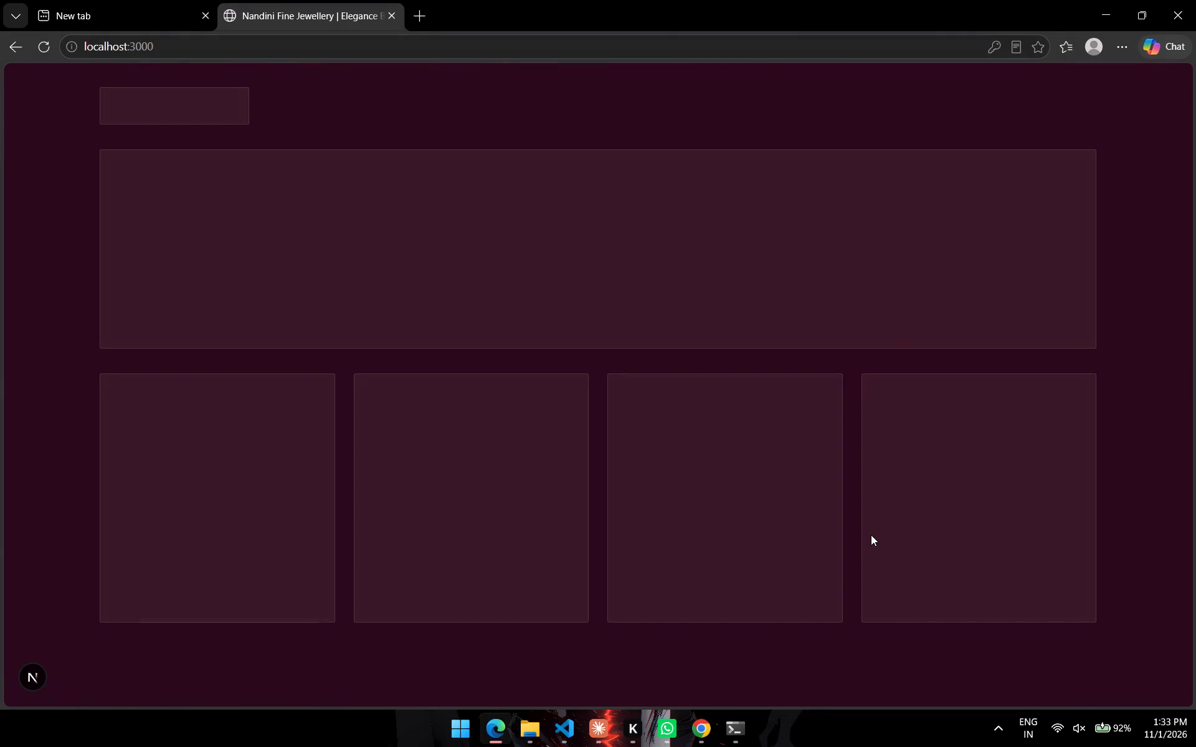
scroll(872, 543, down, 5)
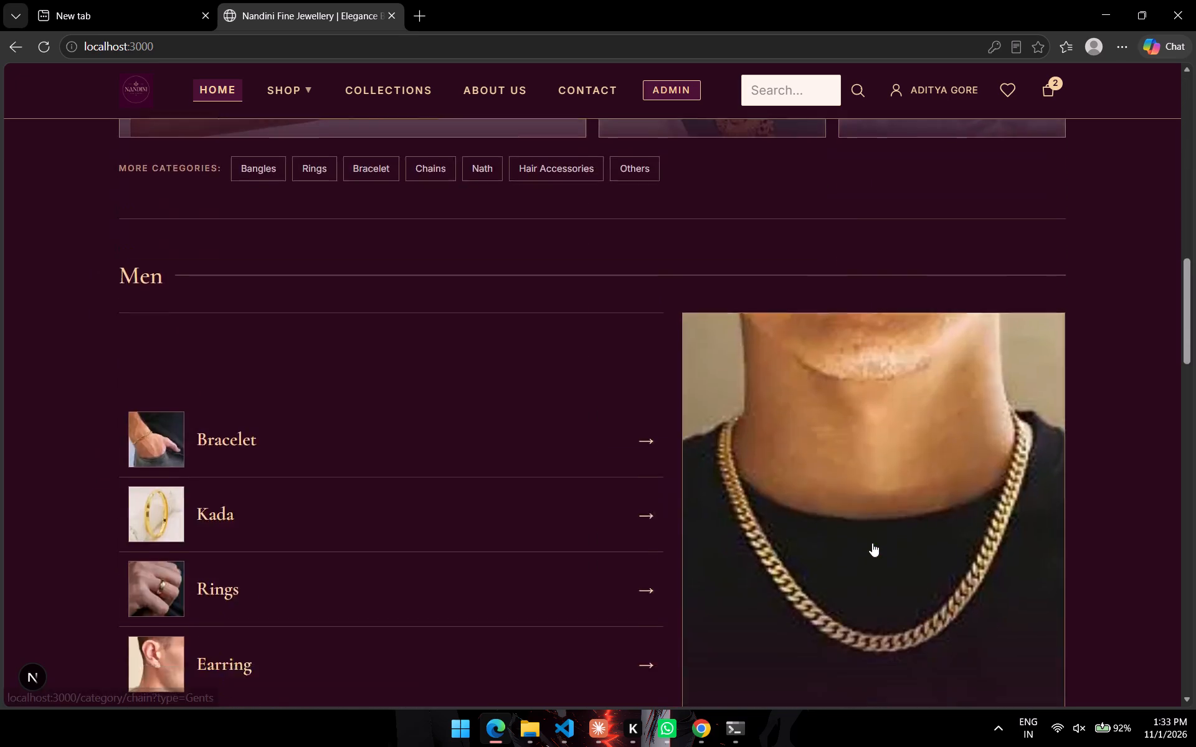
scroll(872, 543, down, 3)
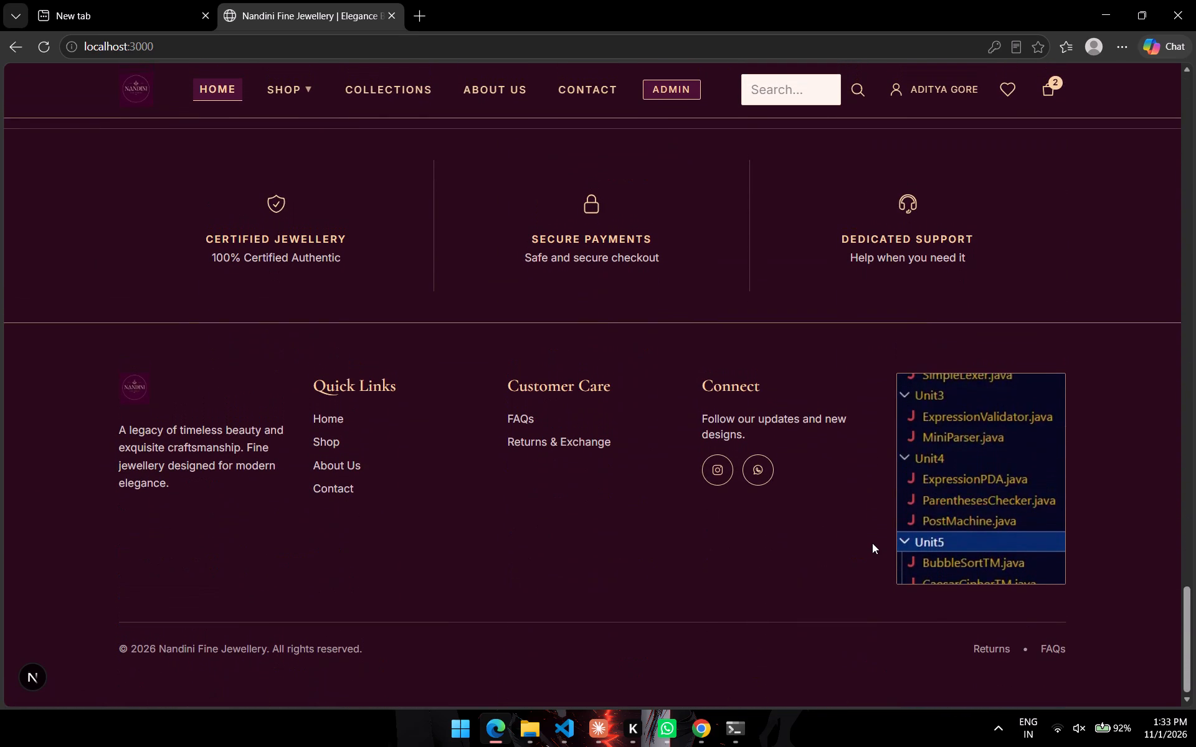
scroll(993, 540, left, 1)
drag(993, 540, 1037, 523)
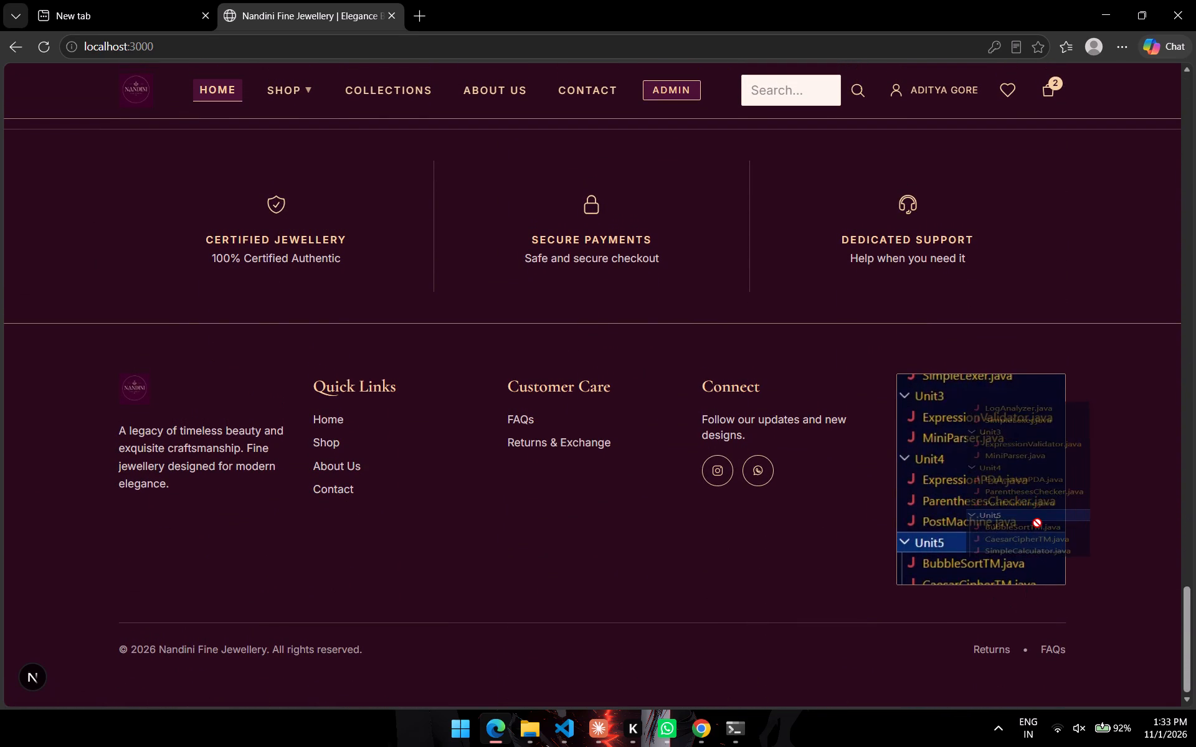
drag(1037, 523, 1008, 522)
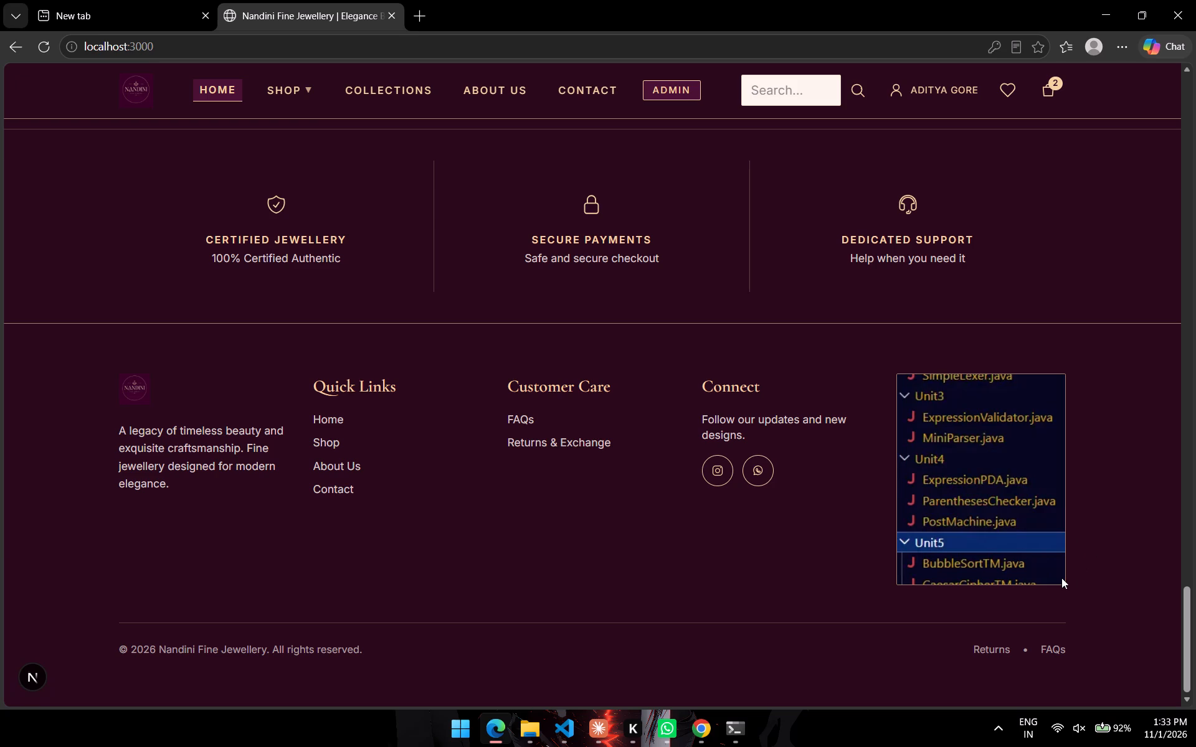
scroll(948, 474, down, 1)
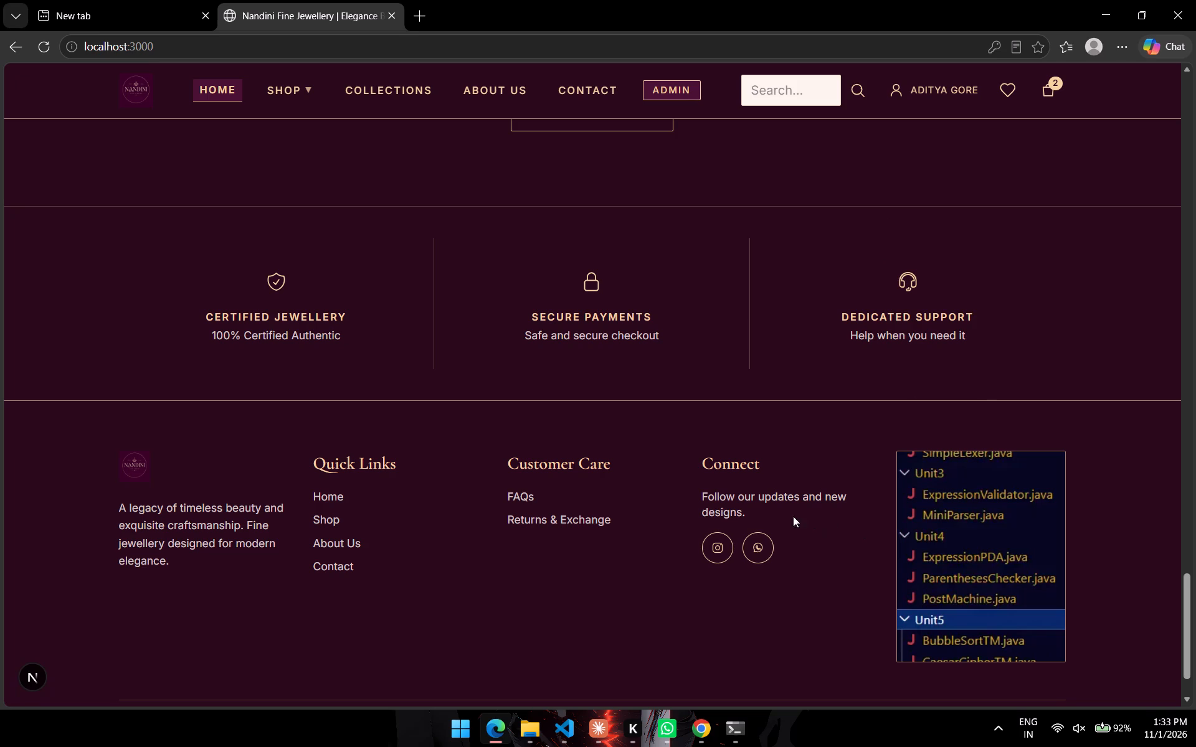
scroll(653, 459, right, 1)
scroll(822, 433, up, 3)
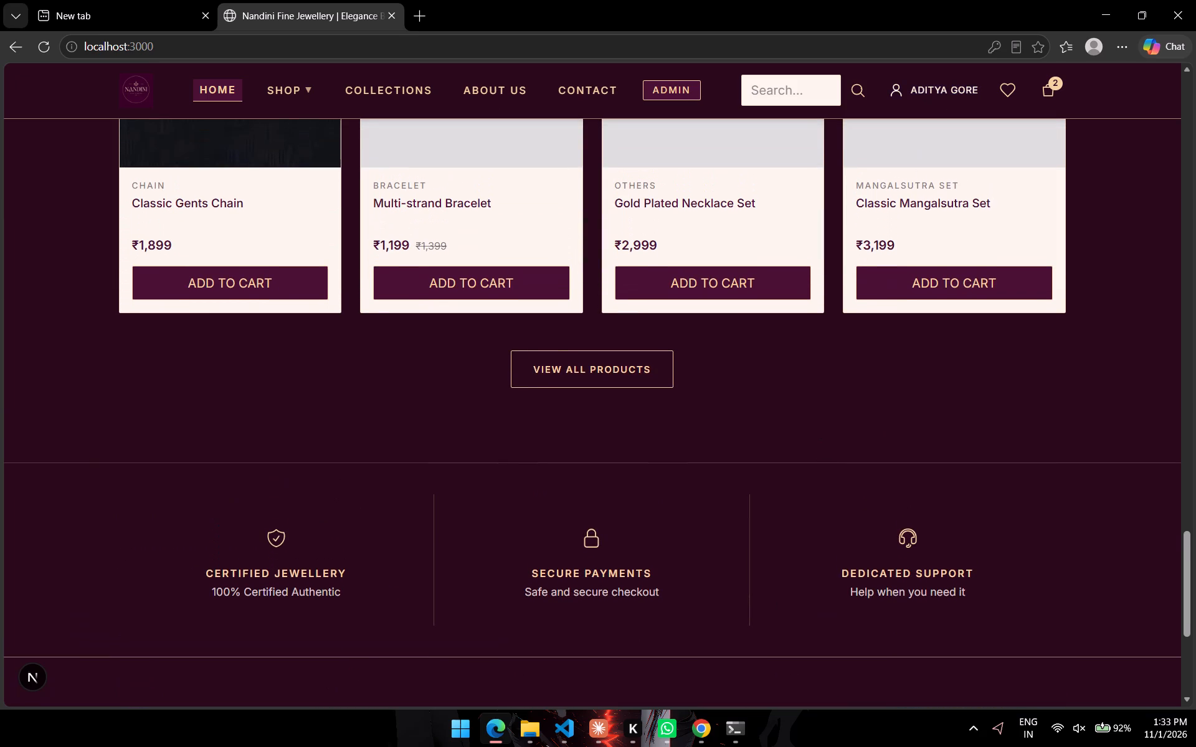
Open the storefront settings in the admin console and remove the photo from the footer image block.
scroll(682, 113, down, 4)
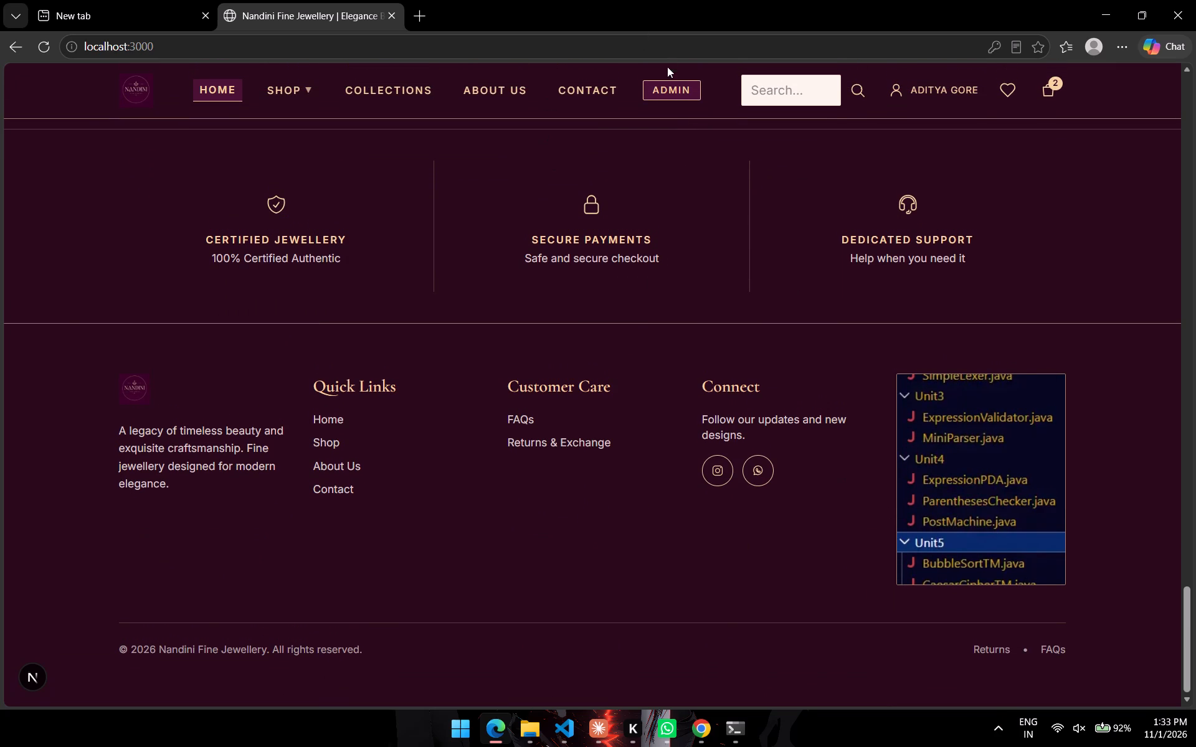
click(663, 91)
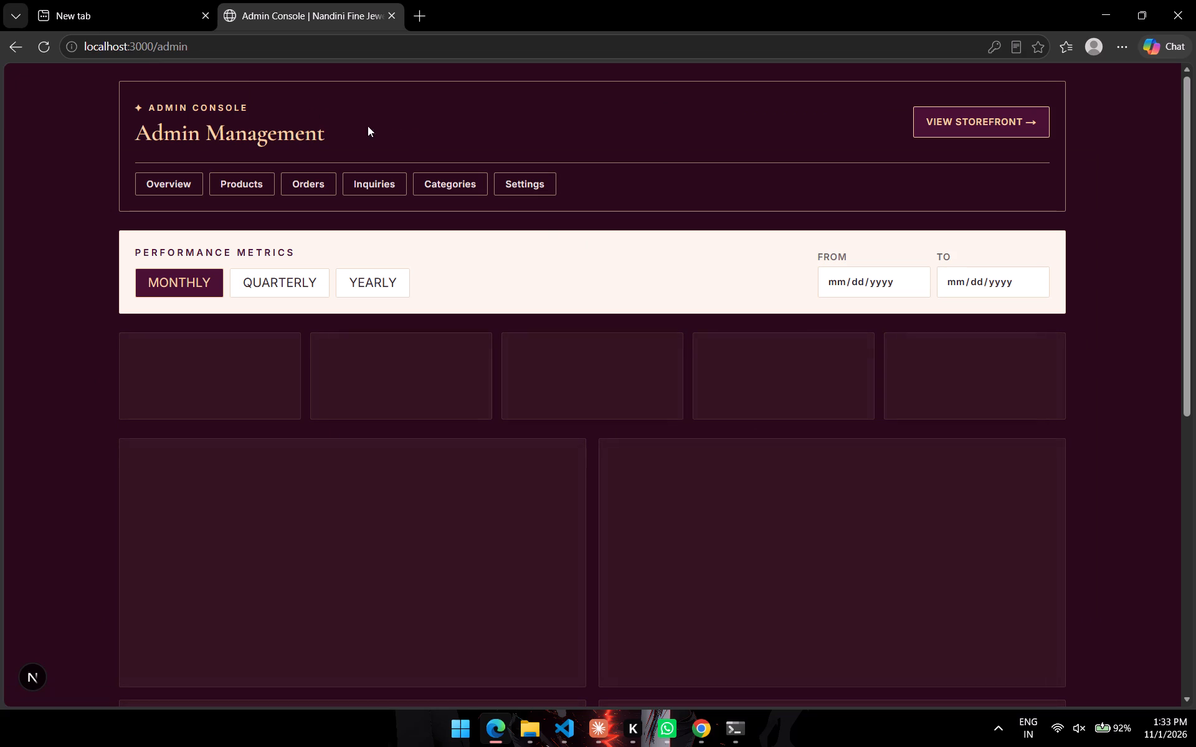
click(516, 176)
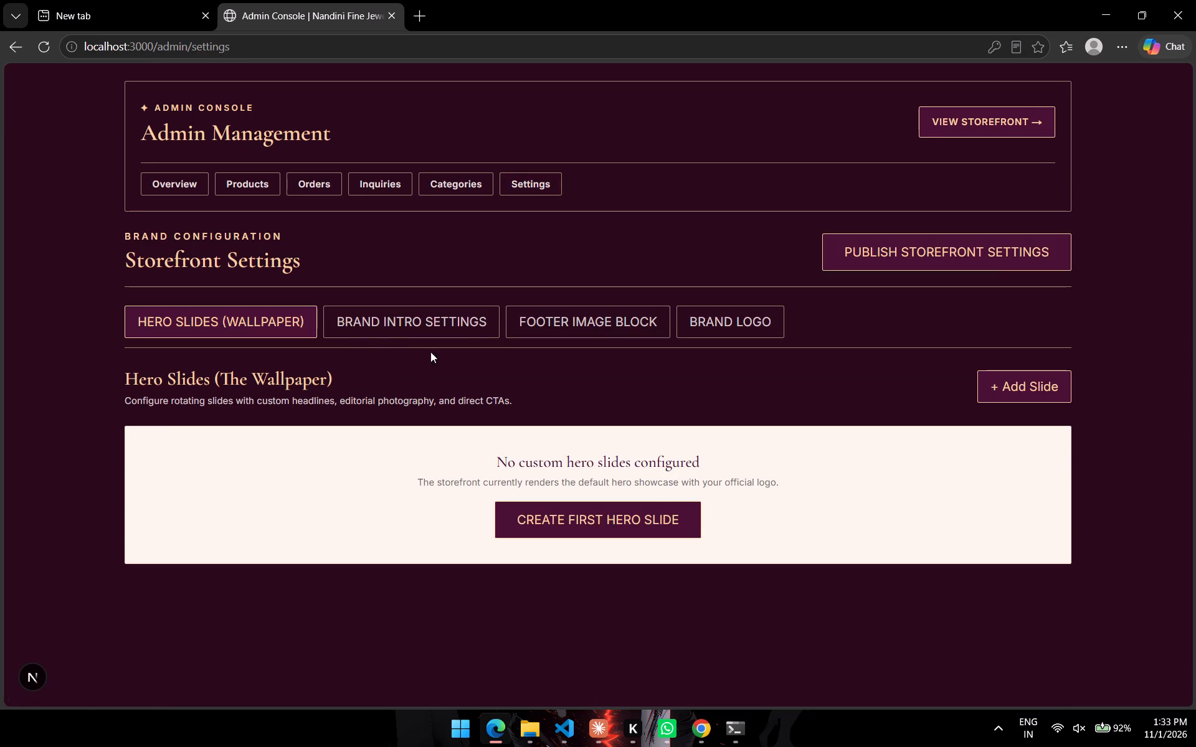
click(598, 320)
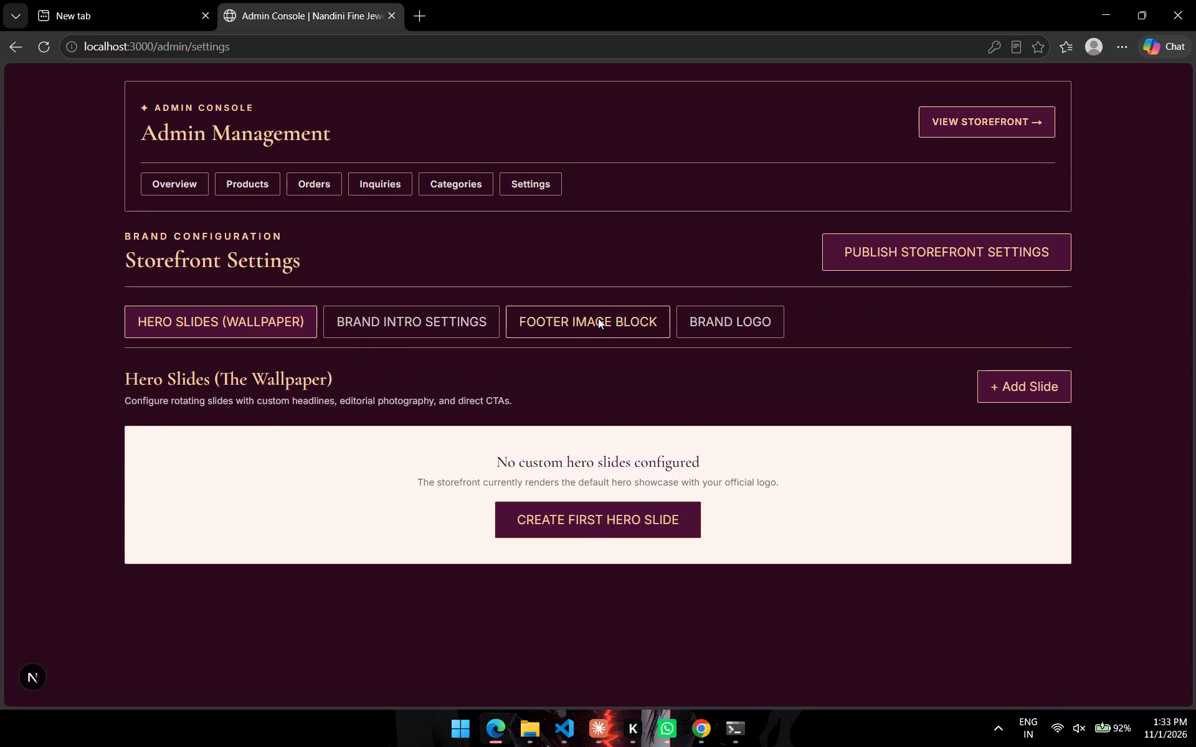
scroll(661, 527, down, 4)
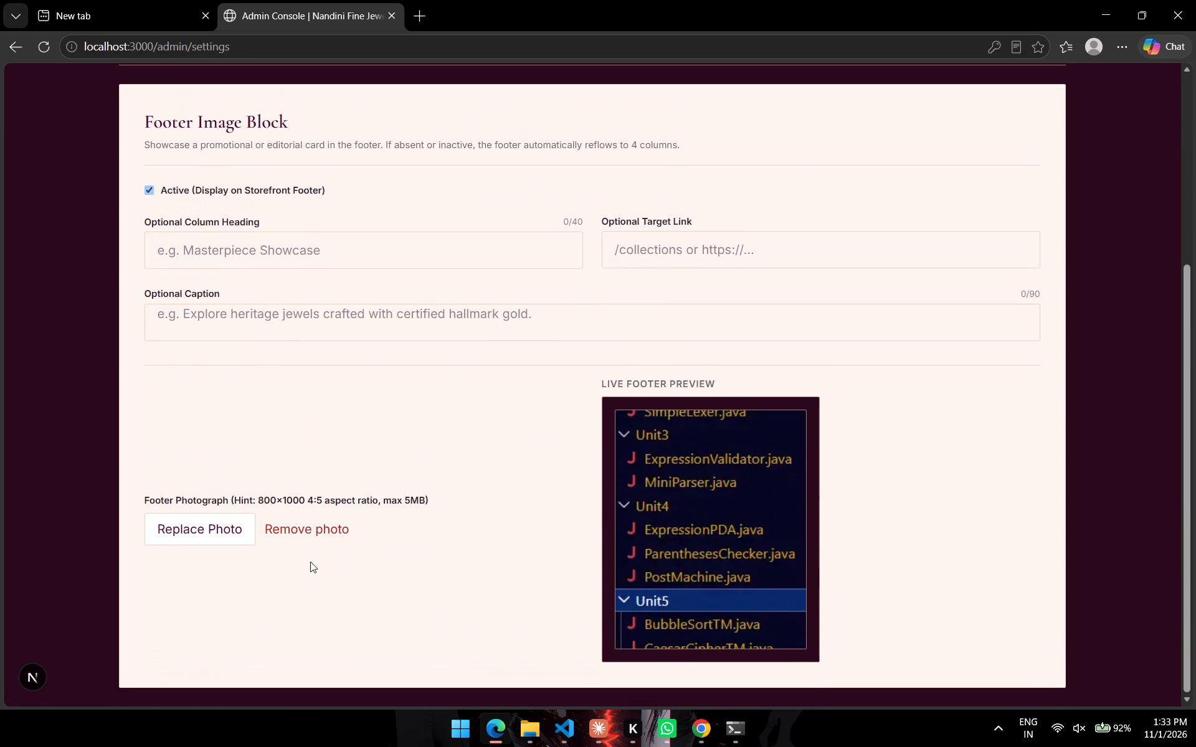
click(305, 526)
Open the brand logo settings and examine the current logo presentation and upload options.
scroll(708, 512, up, 4)
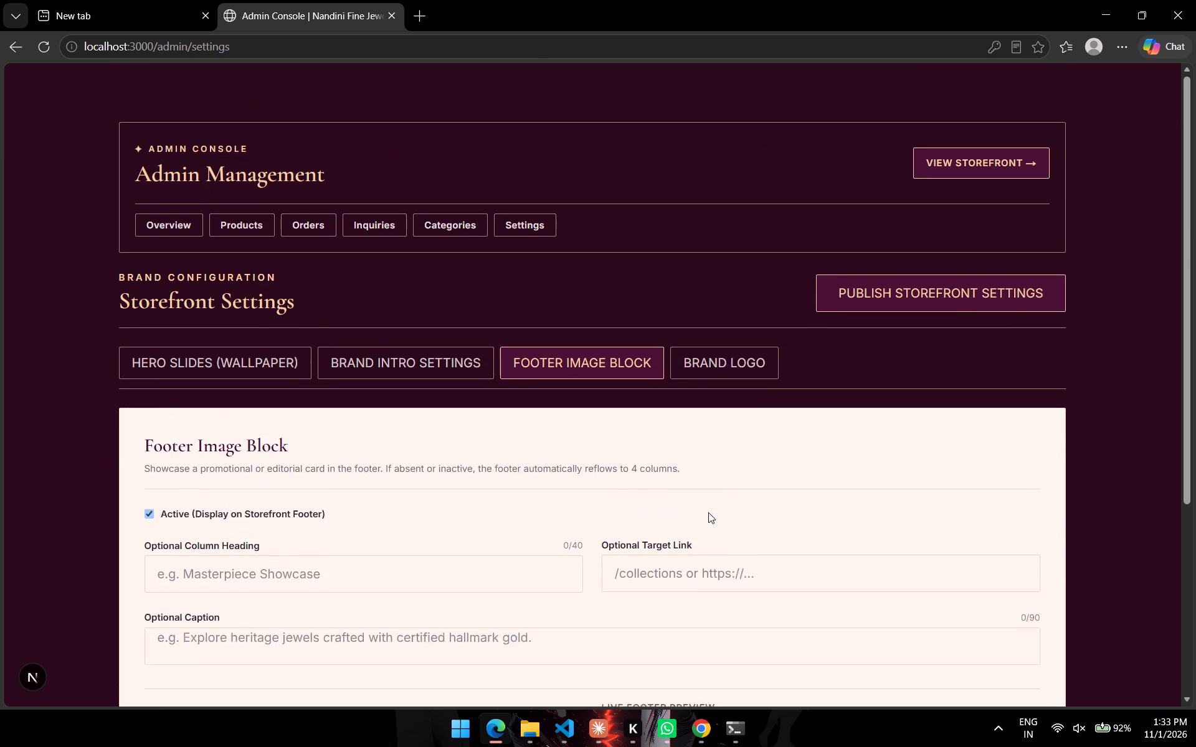
click(727, 324)
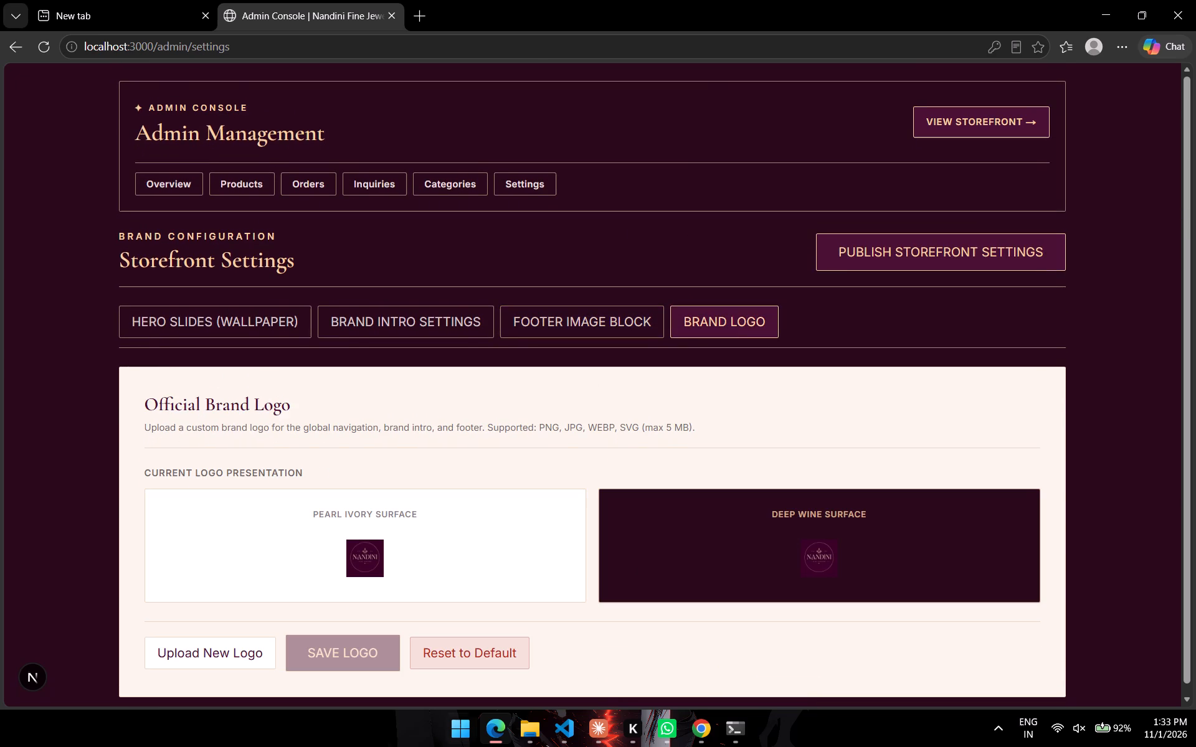
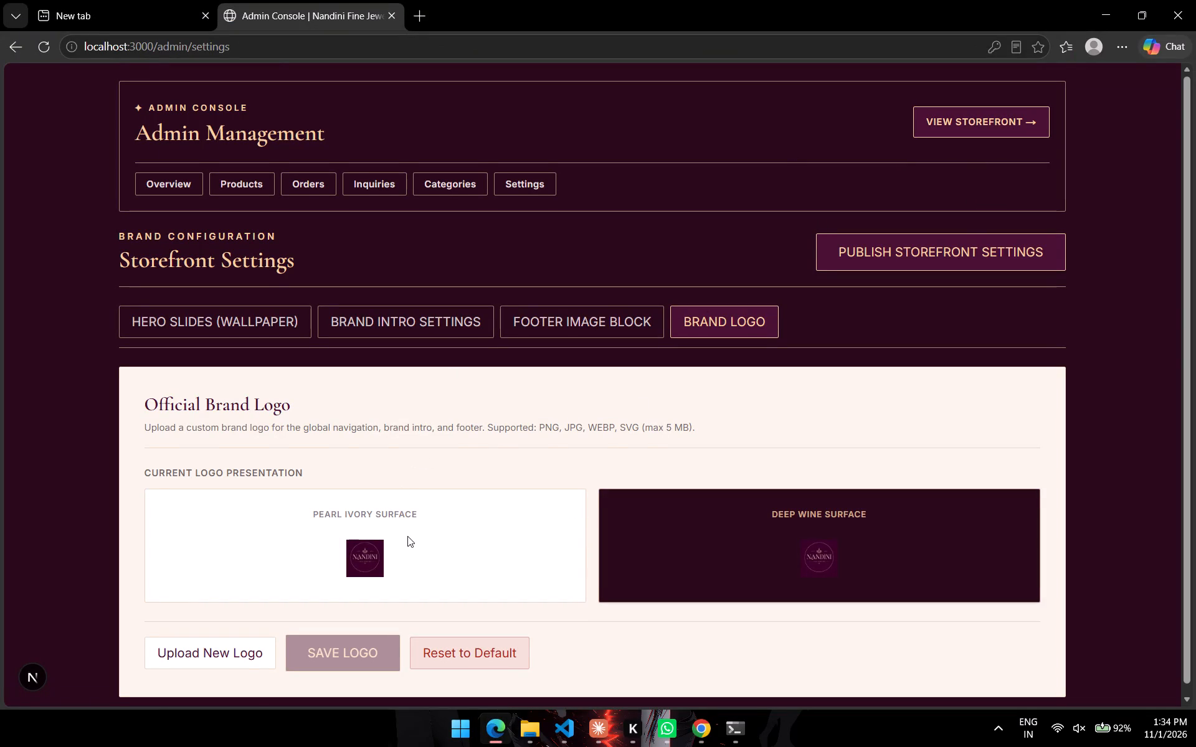
Start uploading a new brand logo from the Official Brand Logo settings.
scroll(407, 536, down, 1)
click(232, 646)
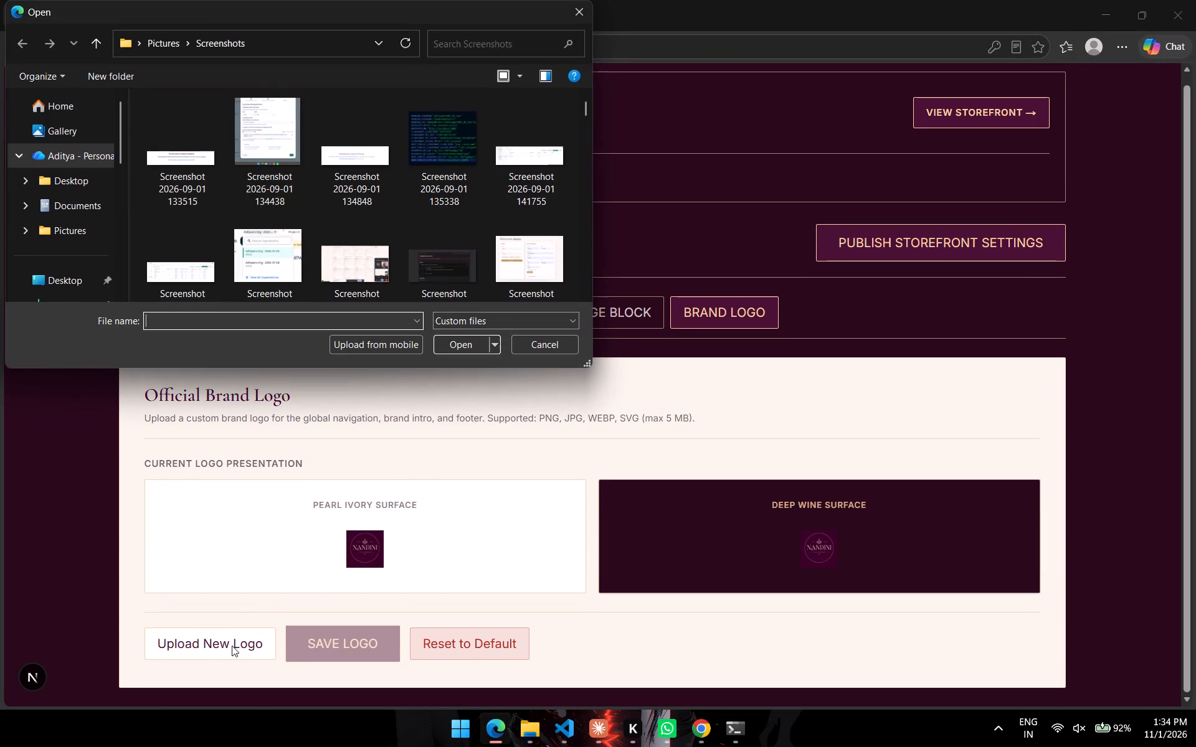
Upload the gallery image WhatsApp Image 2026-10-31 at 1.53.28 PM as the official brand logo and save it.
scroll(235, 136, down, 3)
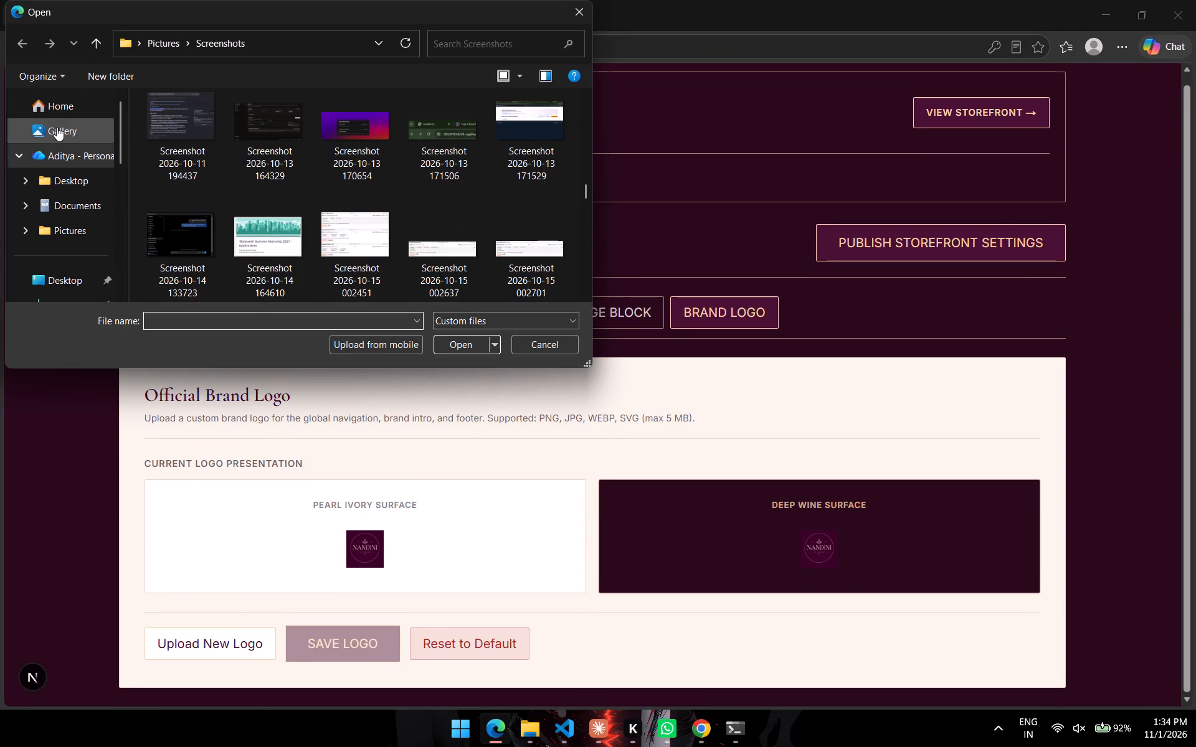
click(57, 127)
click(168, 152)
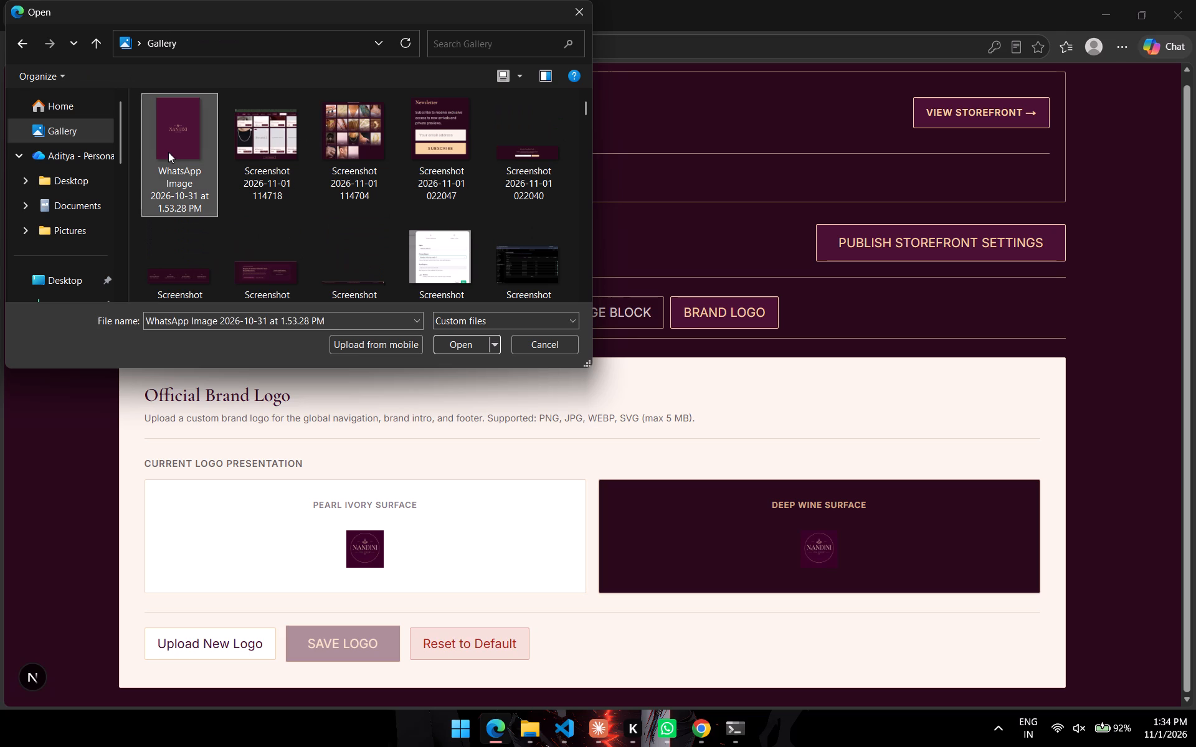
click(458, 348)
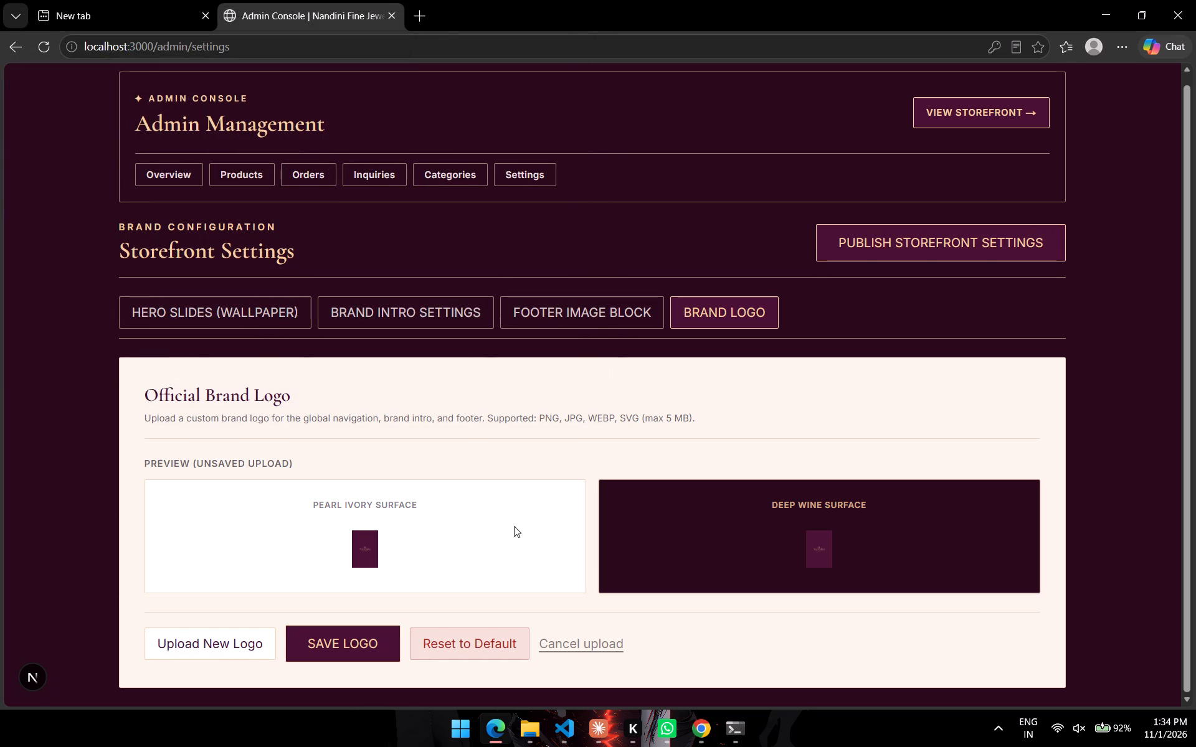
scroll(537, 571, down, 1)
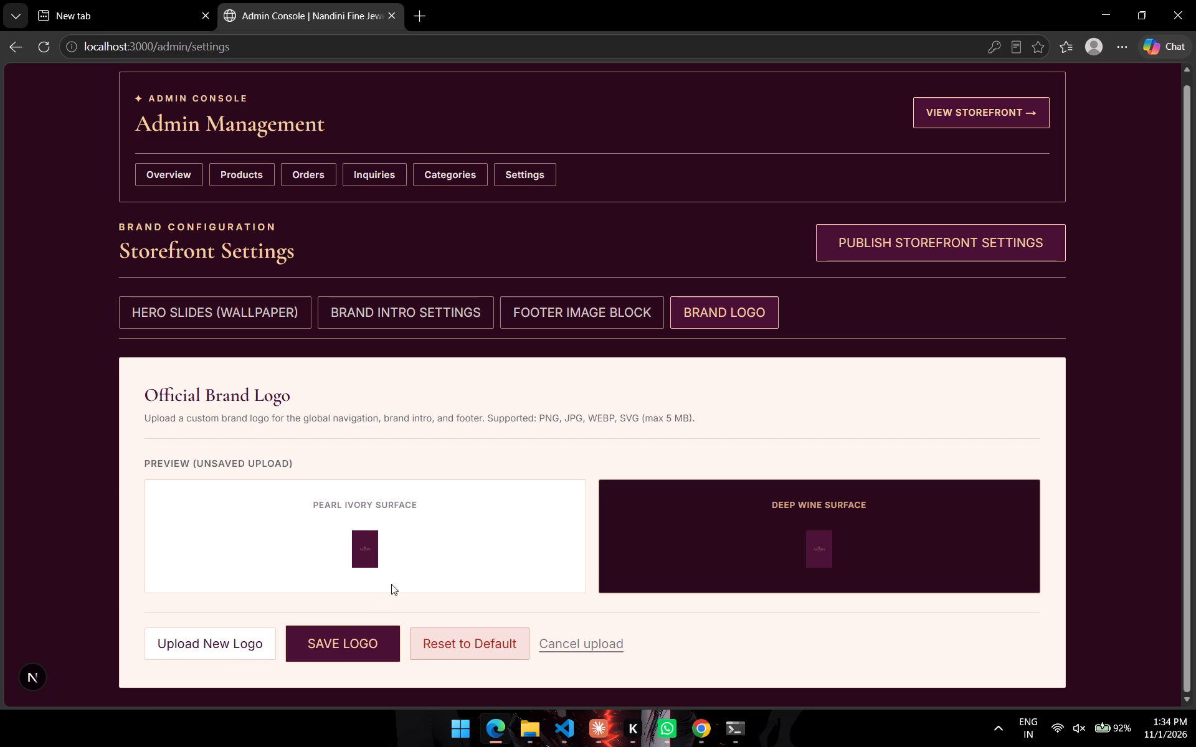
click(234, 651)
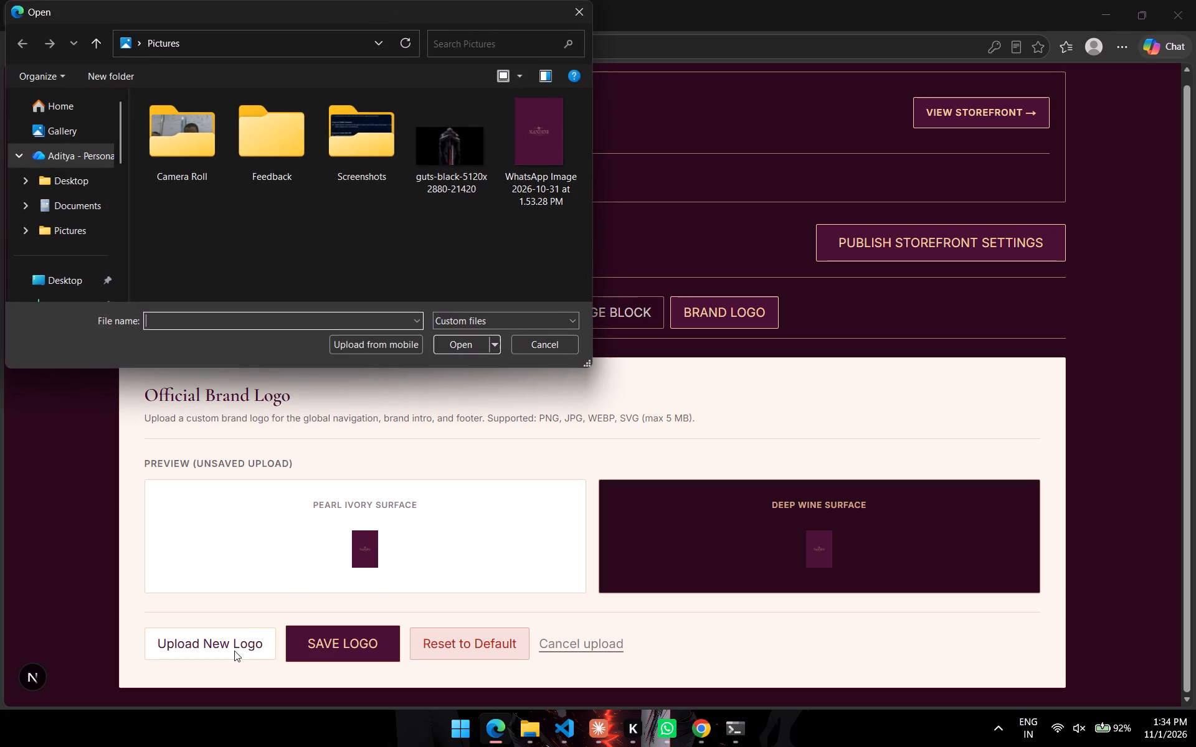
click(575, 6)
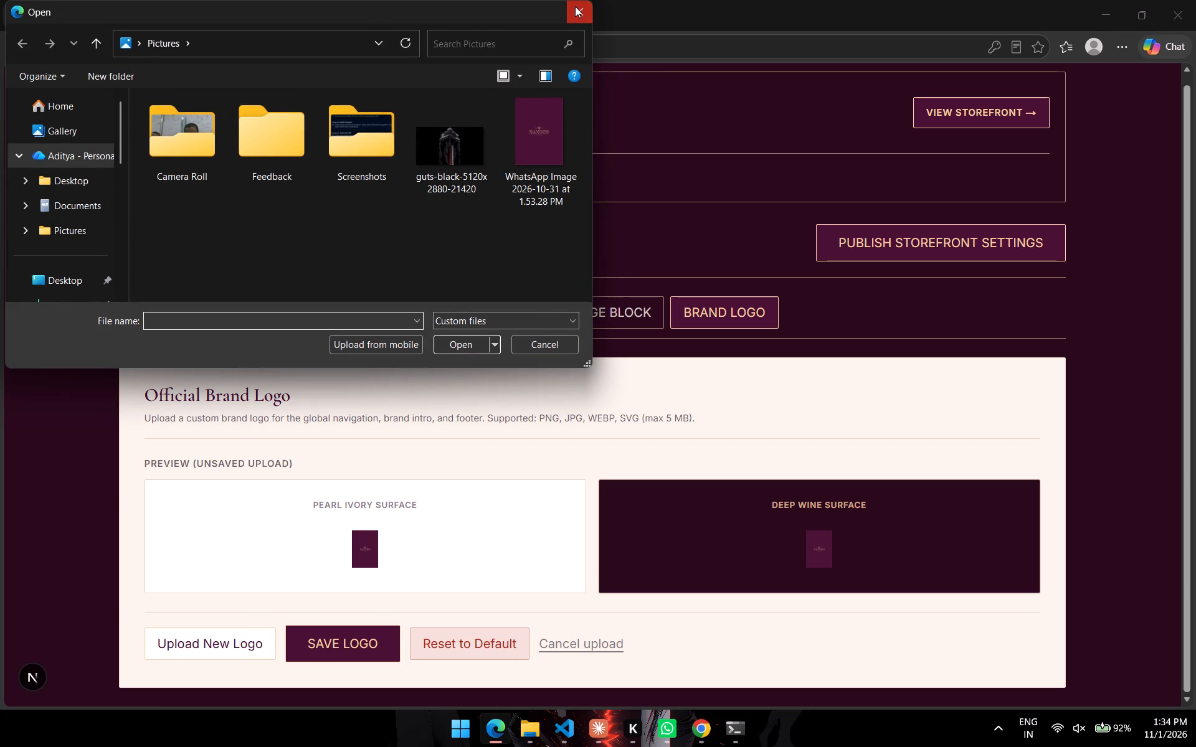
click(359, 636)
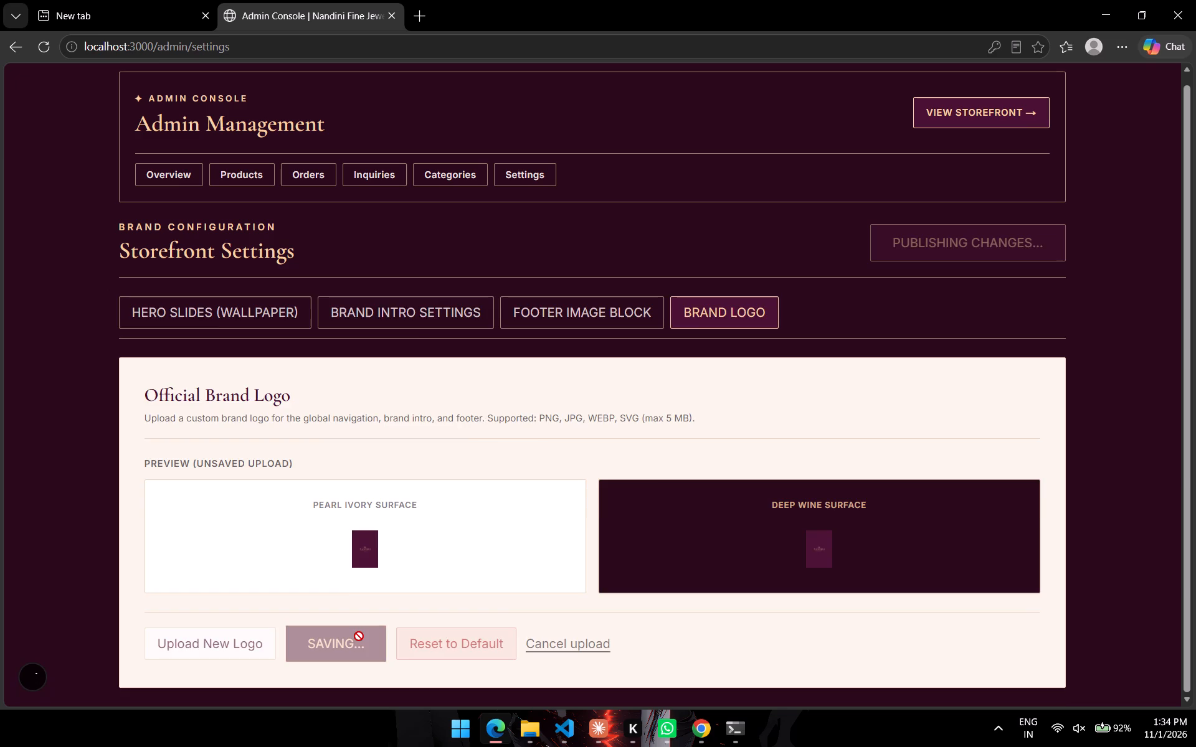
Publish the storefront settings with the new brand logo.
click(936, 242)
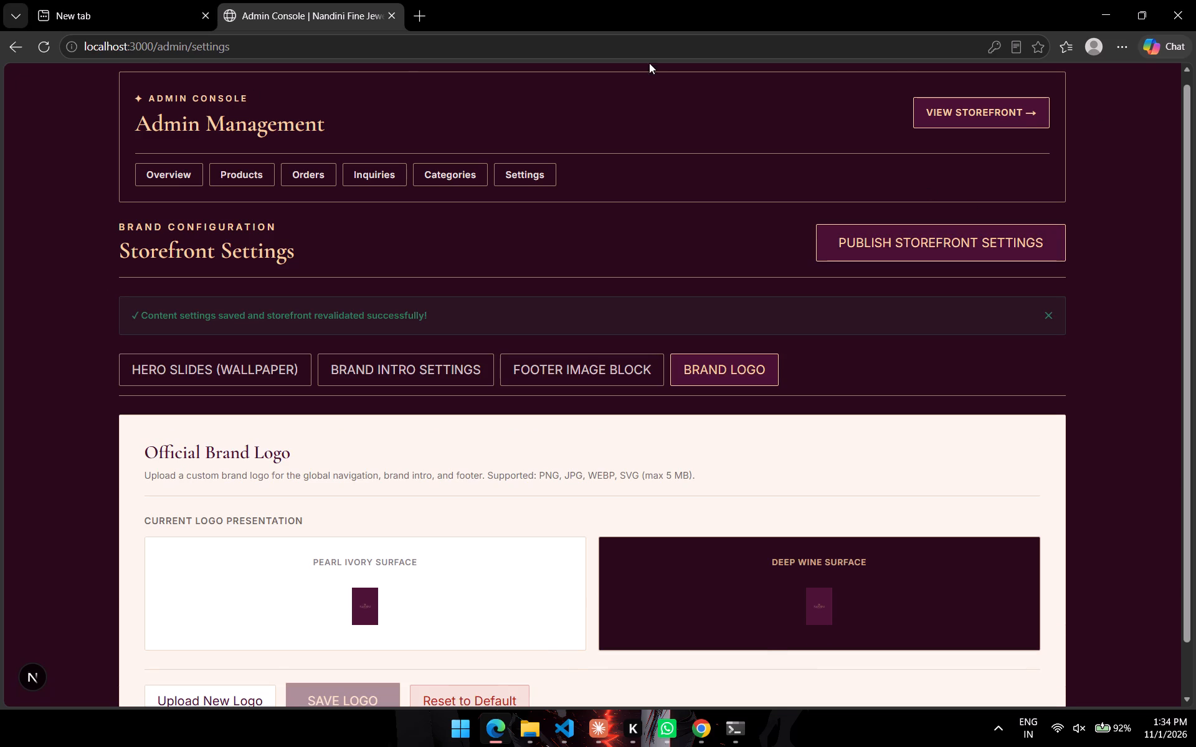
Open the storefront home page and examine how the brand logo looks in the header and hero area.
click(1009, 110)
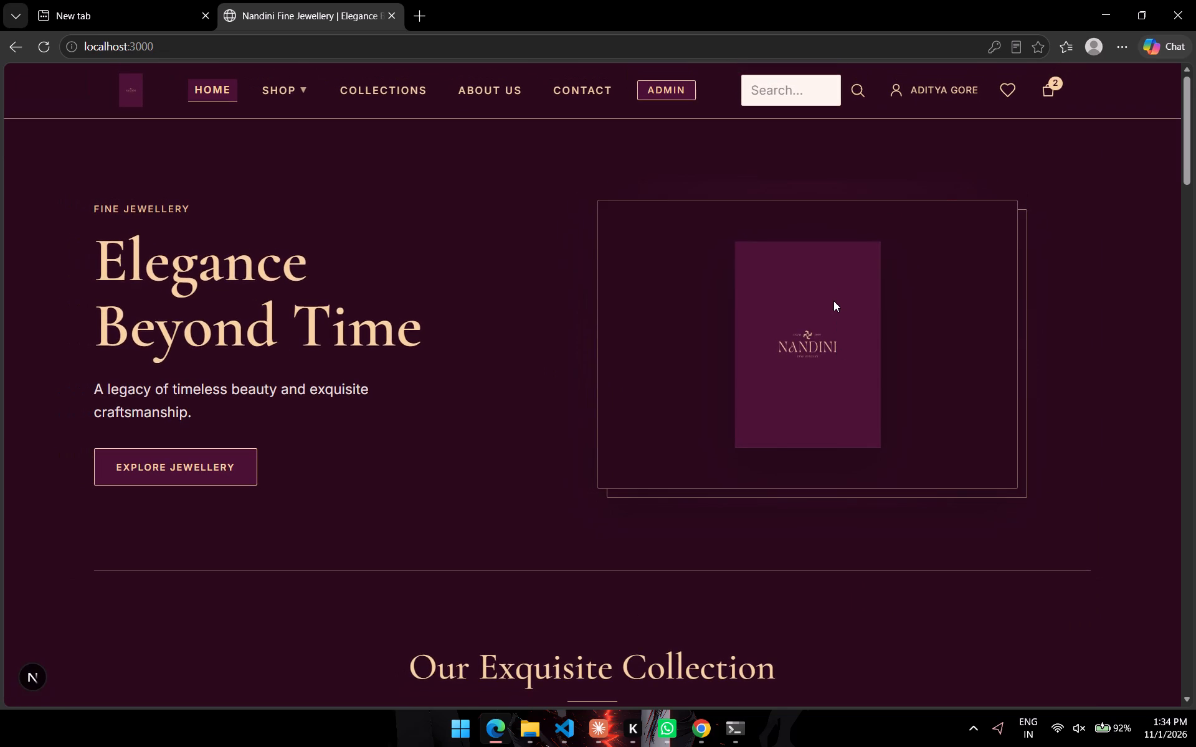
scroll(833, 301, up, 1)
Return to the admin storefront settings and open the Brand Logo section.
click(669, 97)
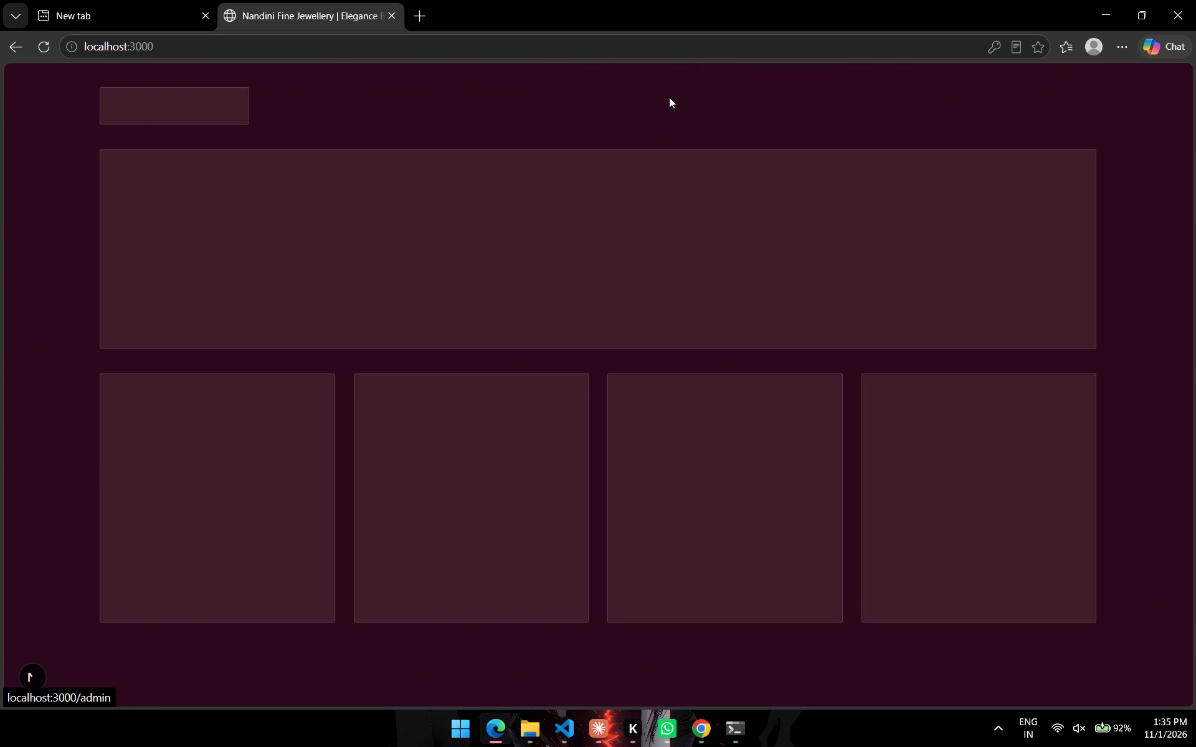
click(550, 166)
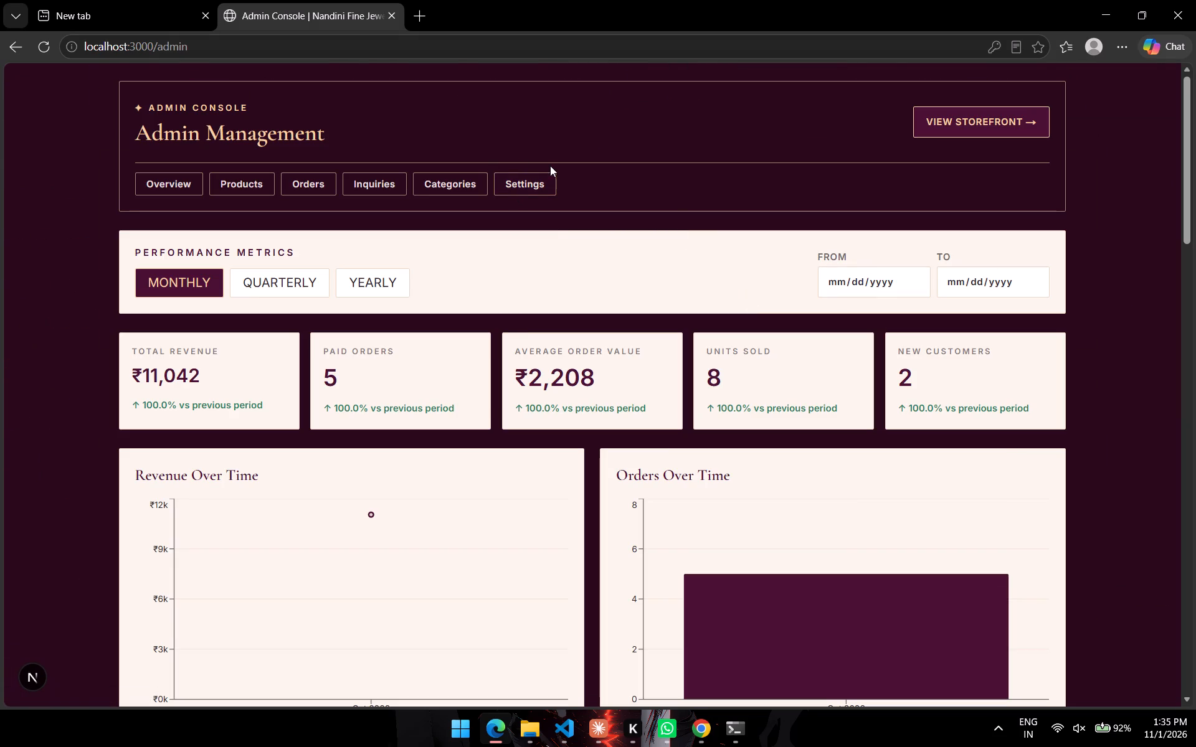
click(540, 178)
click(714, 324)
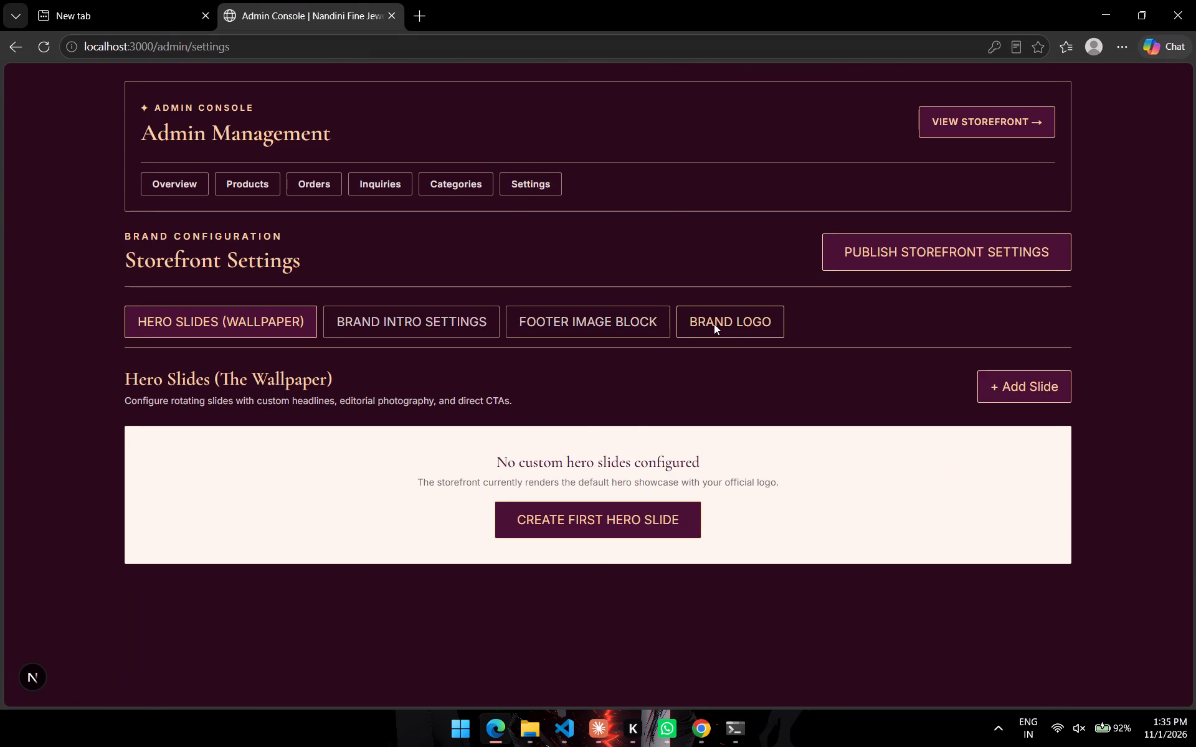
Start a new logo upload and look through the Gallery and the OneDrive Desktop, Documents and Pictures folders for a suitable logo file.
click(229, 650)
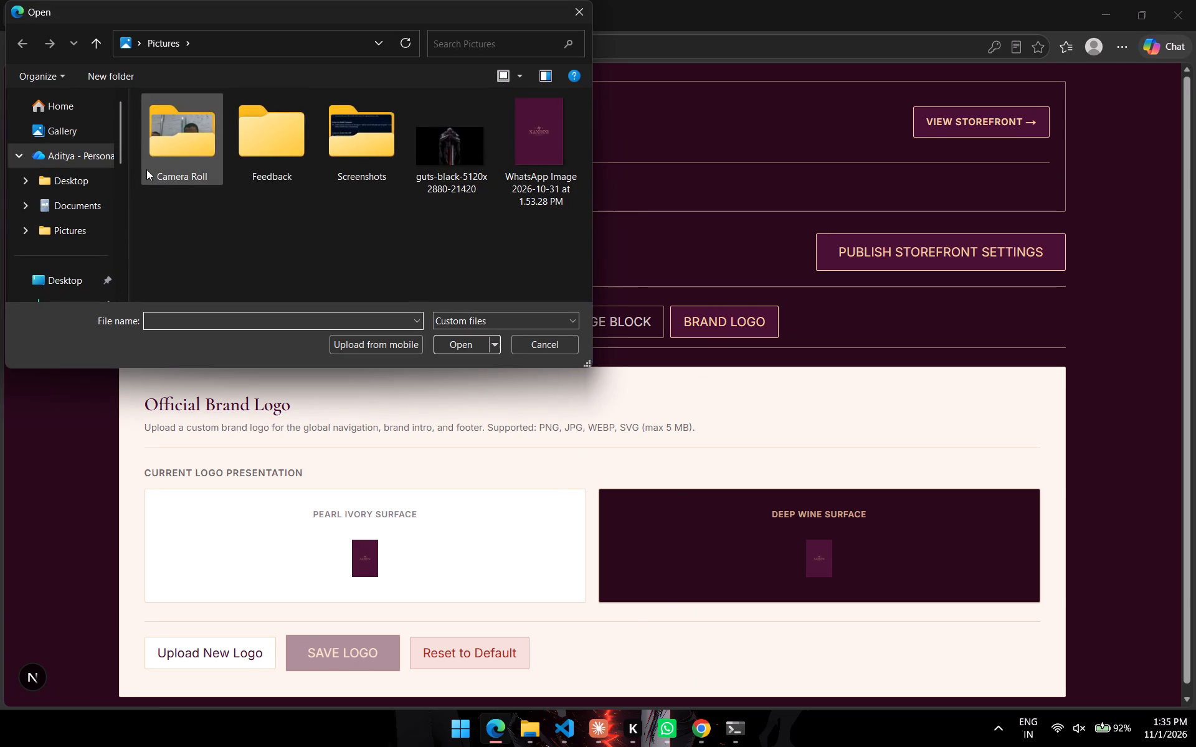
click(44, 134)
scroll(244, 225, down, 1)
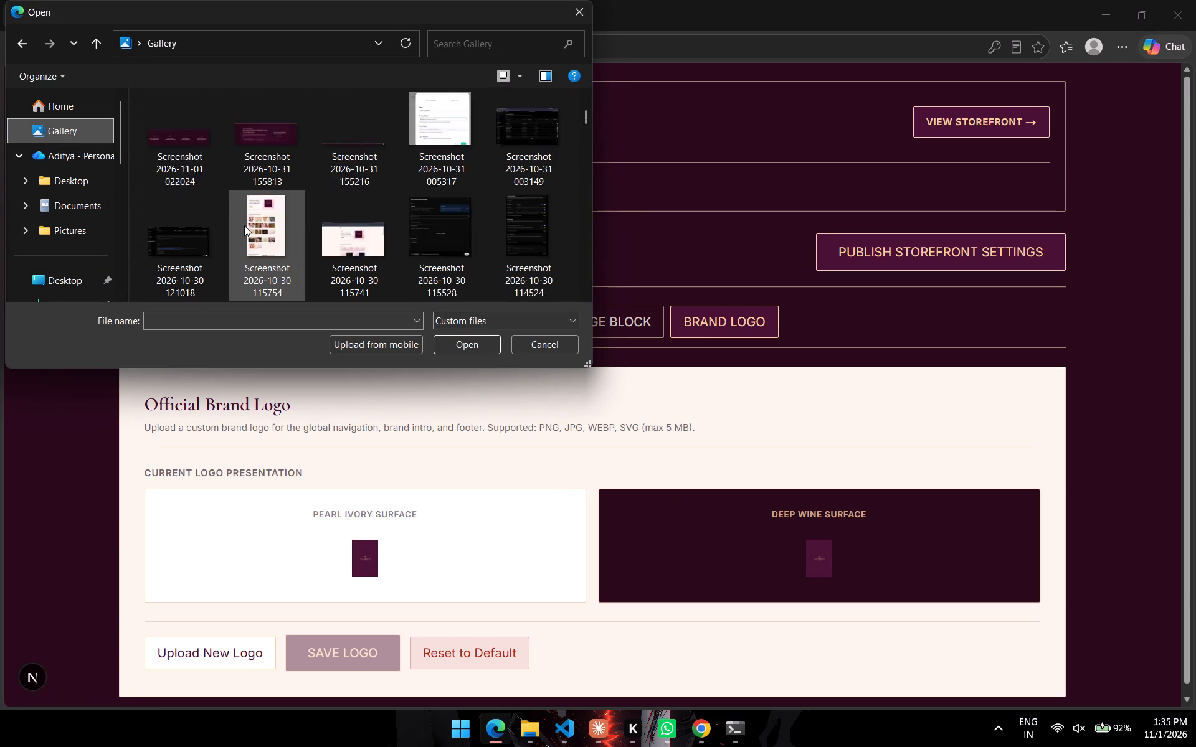
scroll(244, 225, down, 5)
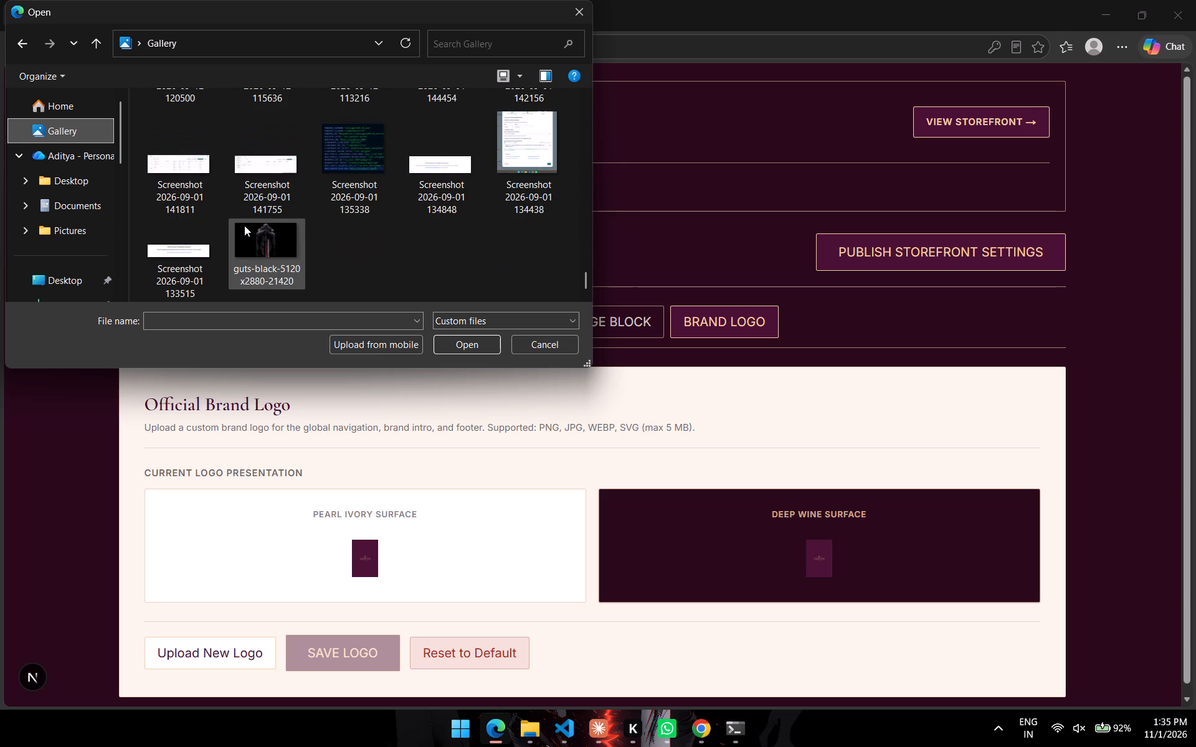
scroll(244, 225, down, 1)
click(70, 162)
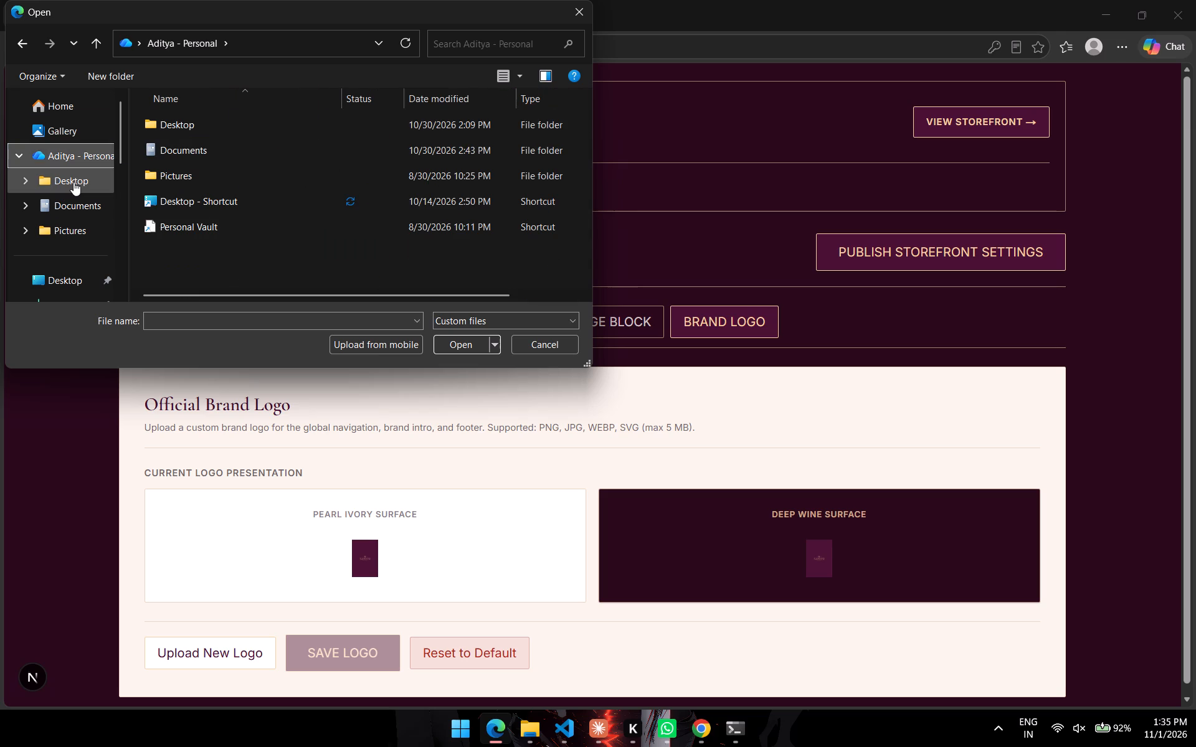
click(74, 182)
scroll(239, 218, down, 7)
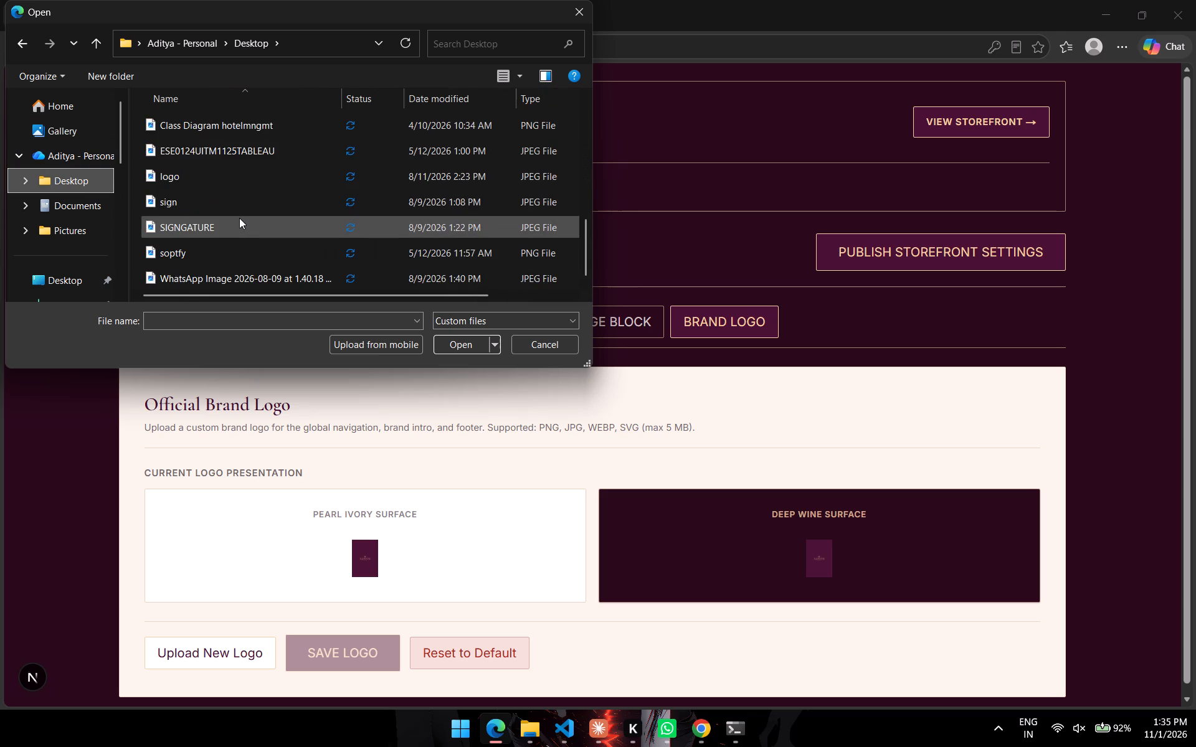
scroll(239, 218, down, 1)
scroll(135, 155, up, 6)
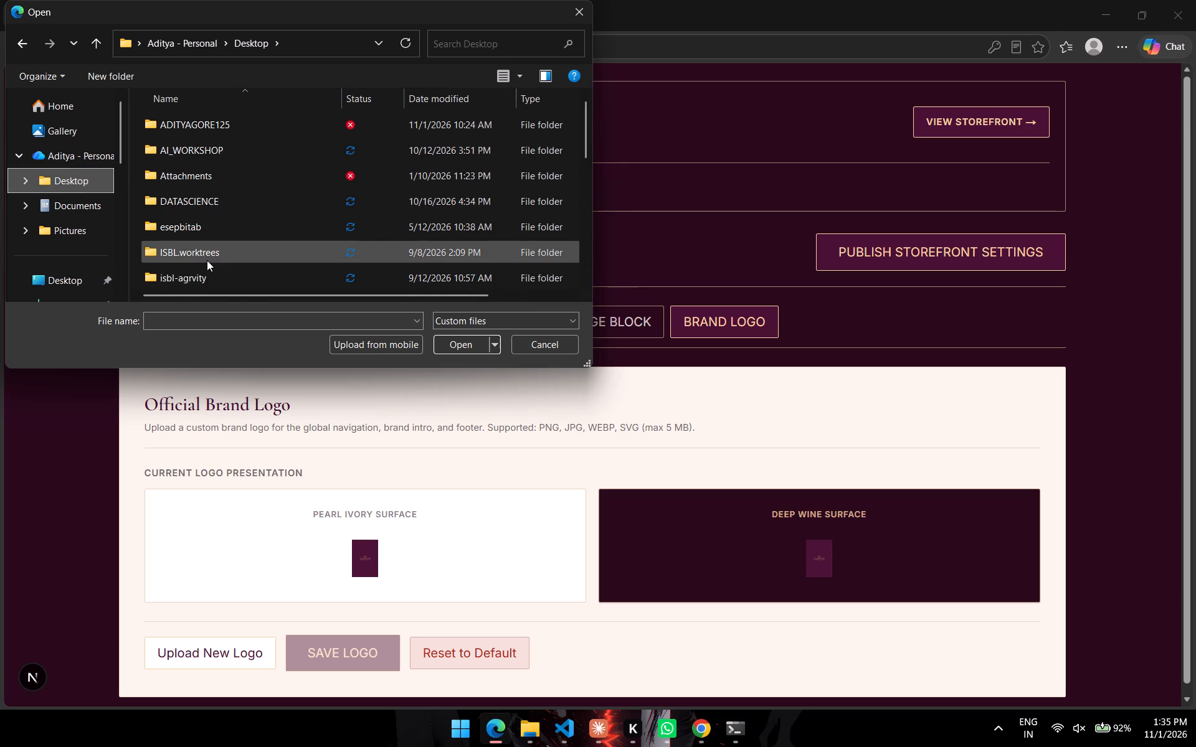
scroll(207, 260, up, 2)
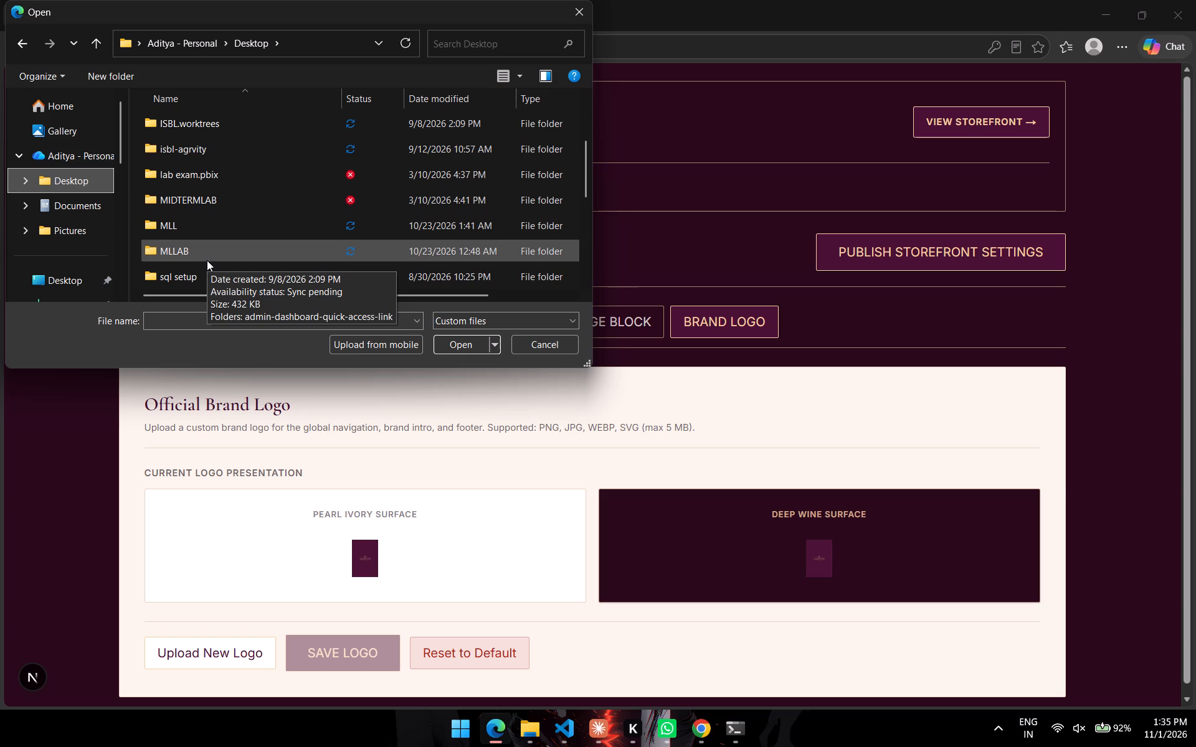
scroll(207, 260, up, 1)
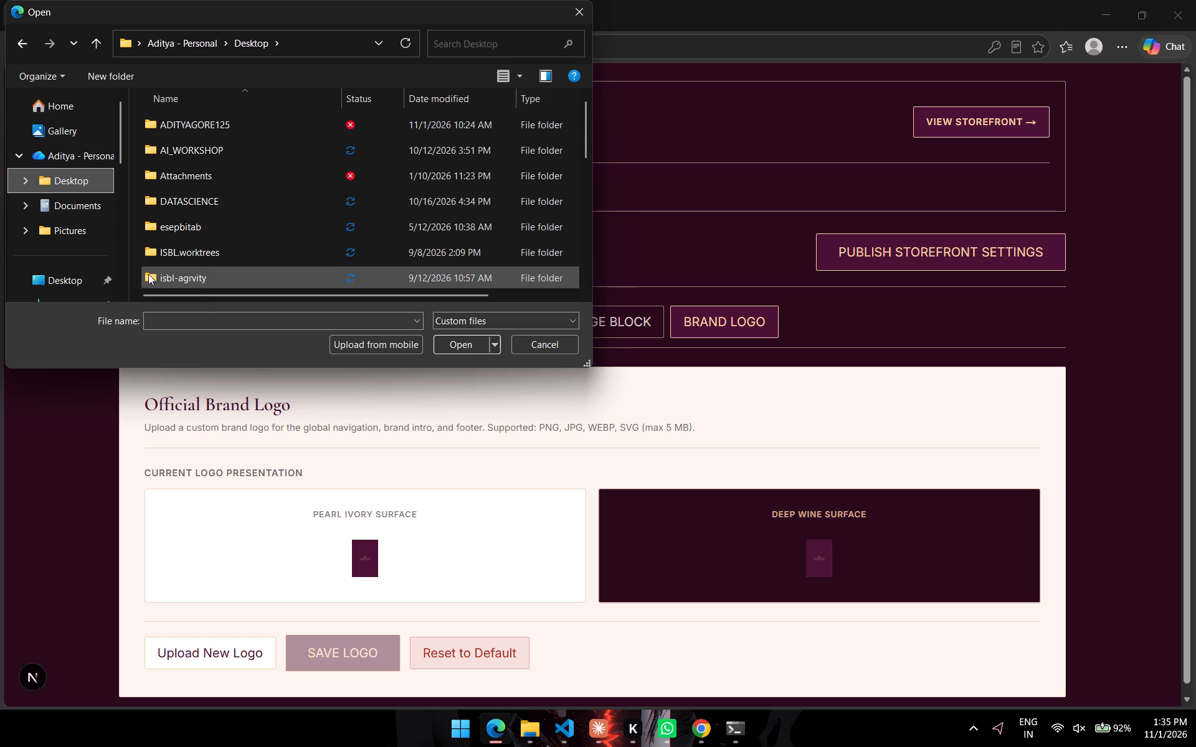
click(82, 215)
scroll(247, 220, down, 5)
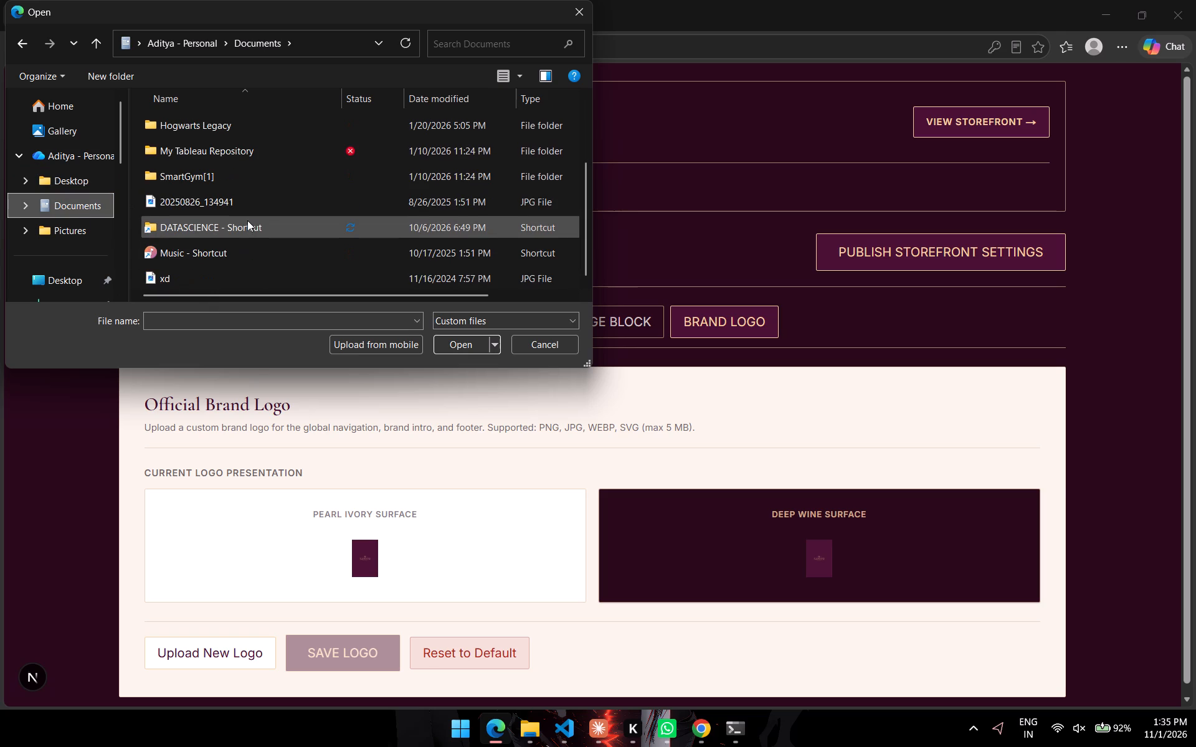
click(72, 234)
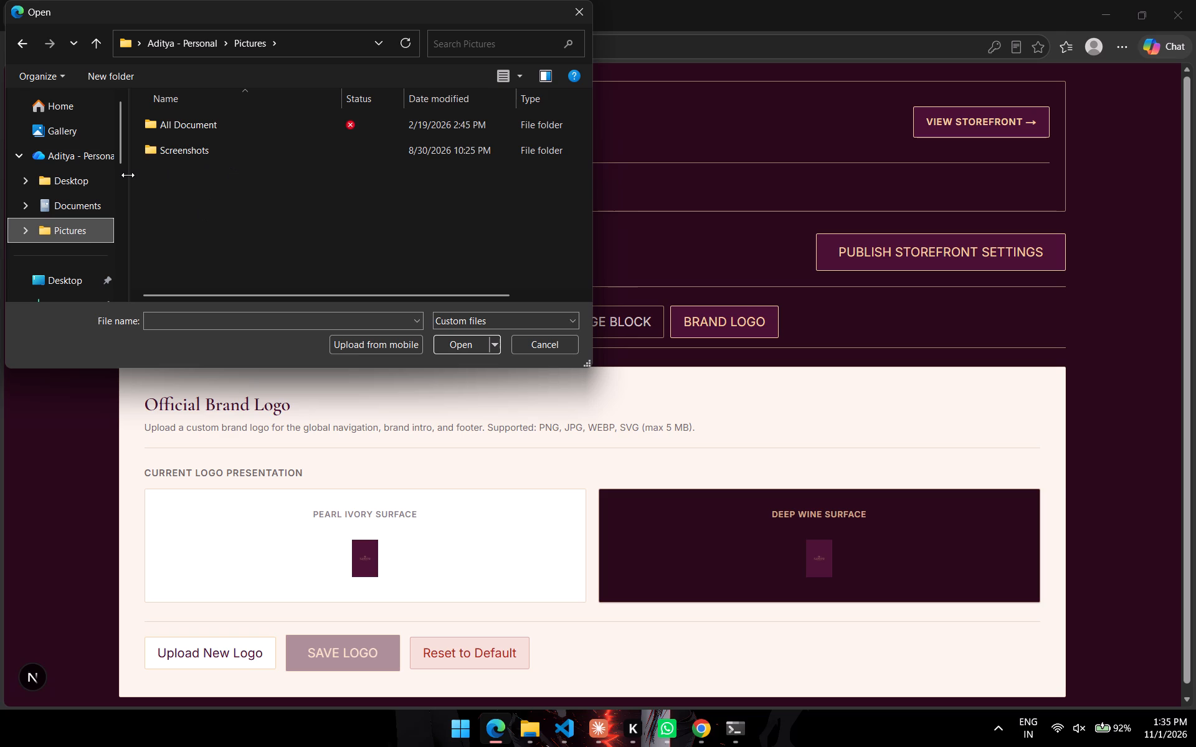
Upload the JPEG file named logo from the local Desktop folder as the official brand logo and save it.
scroll(51, 248, down, 1)
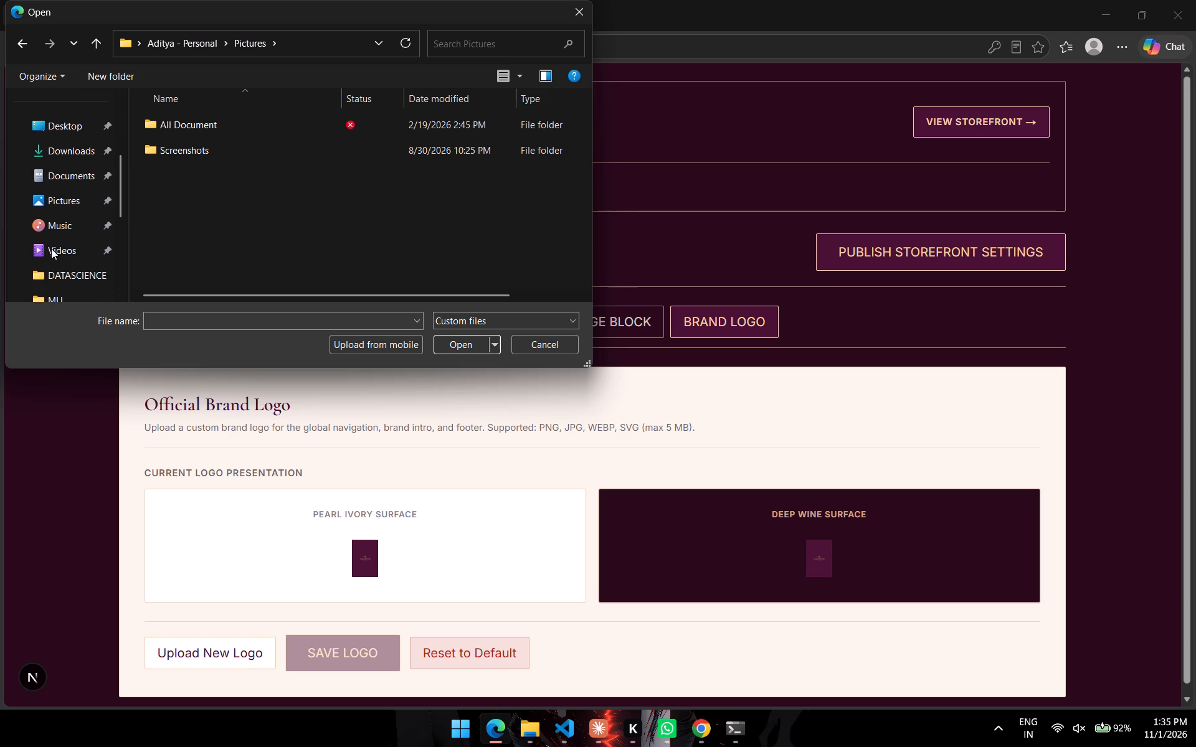
scroll(51, 248, down, 1)
click(67, 127)
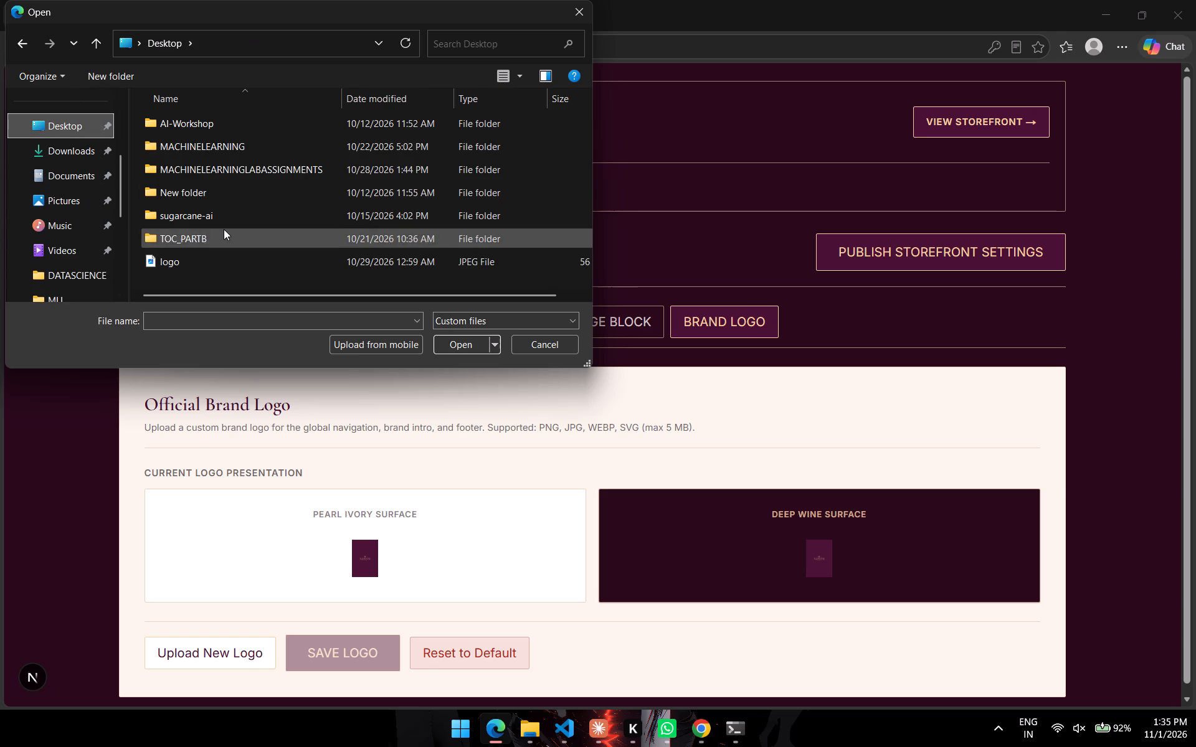
scroll(224, 229, down, 1)
click(206, 263)
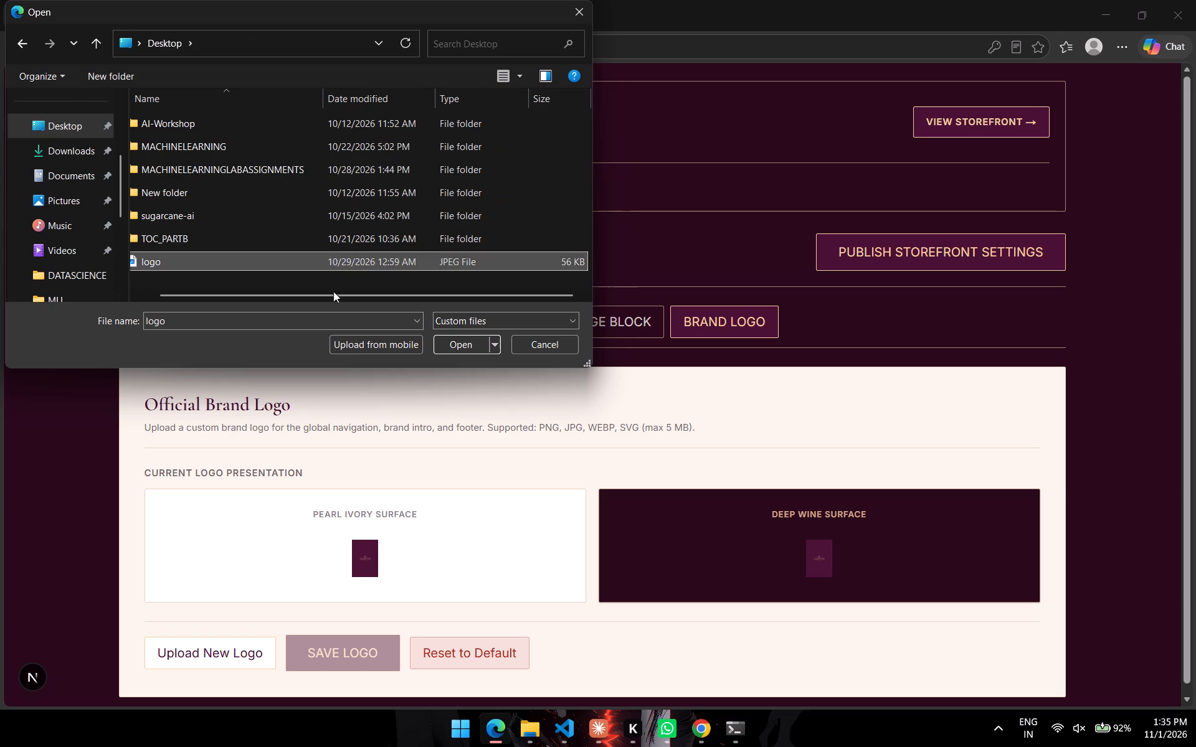
click(452, 334)
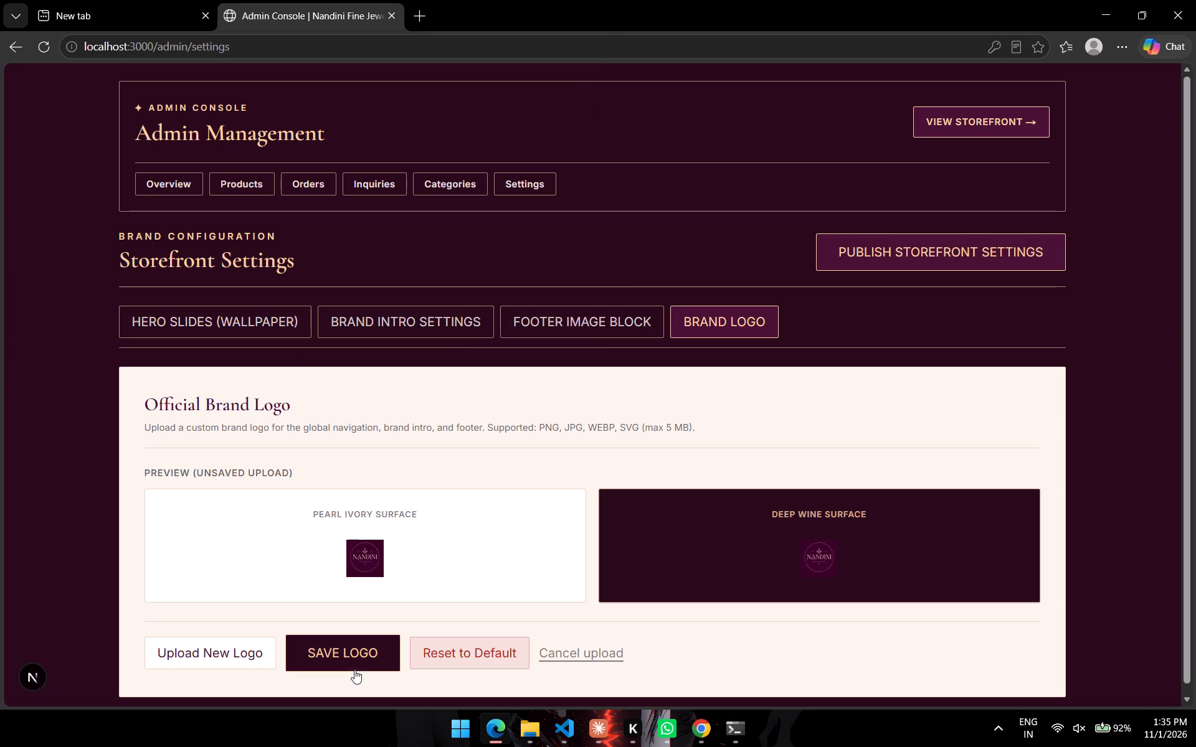
click(364, 647)
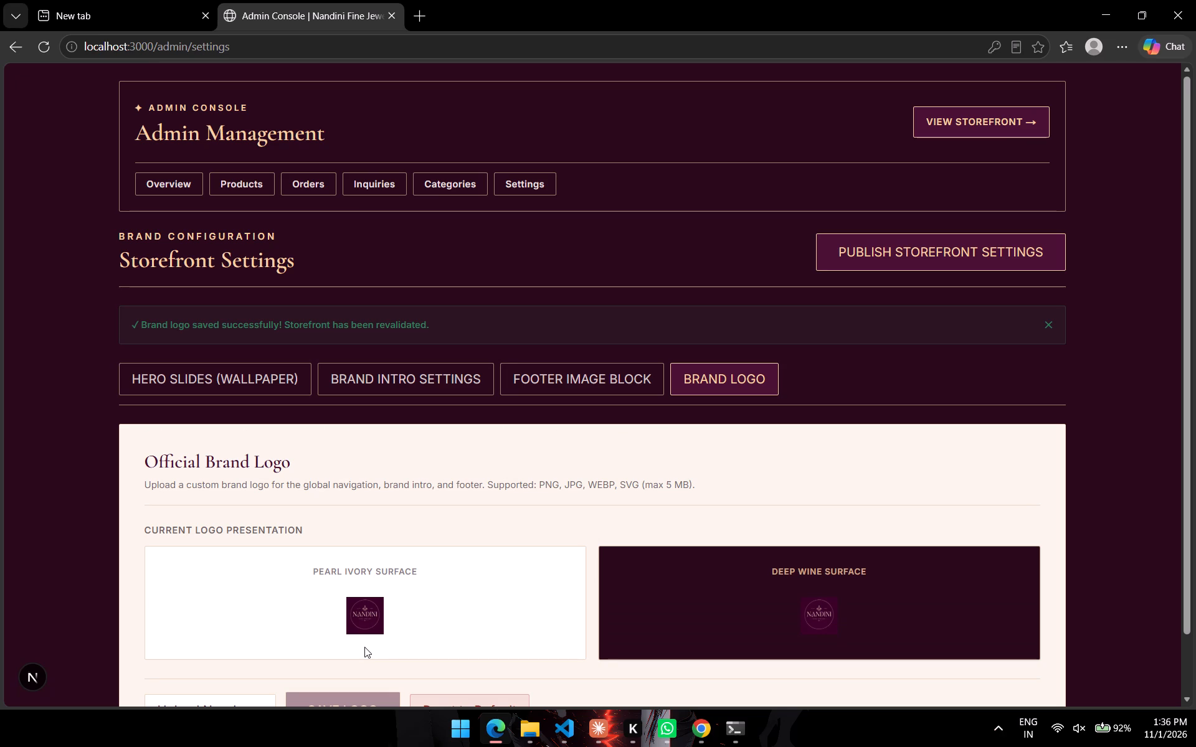
Publish the storefront settings with the newly saved brand logo.
click(900, 243)
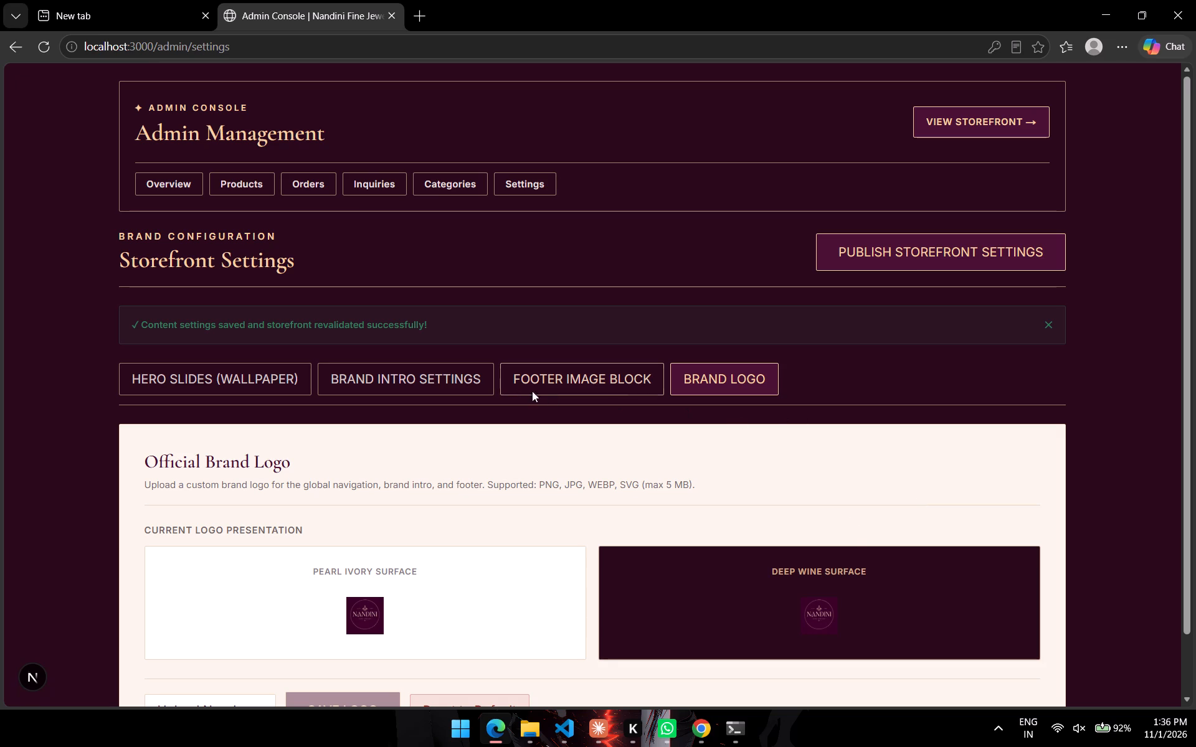
Examine the Brand Intro Settings, including the intro tagline and the photo overrides.
click(448, 377)
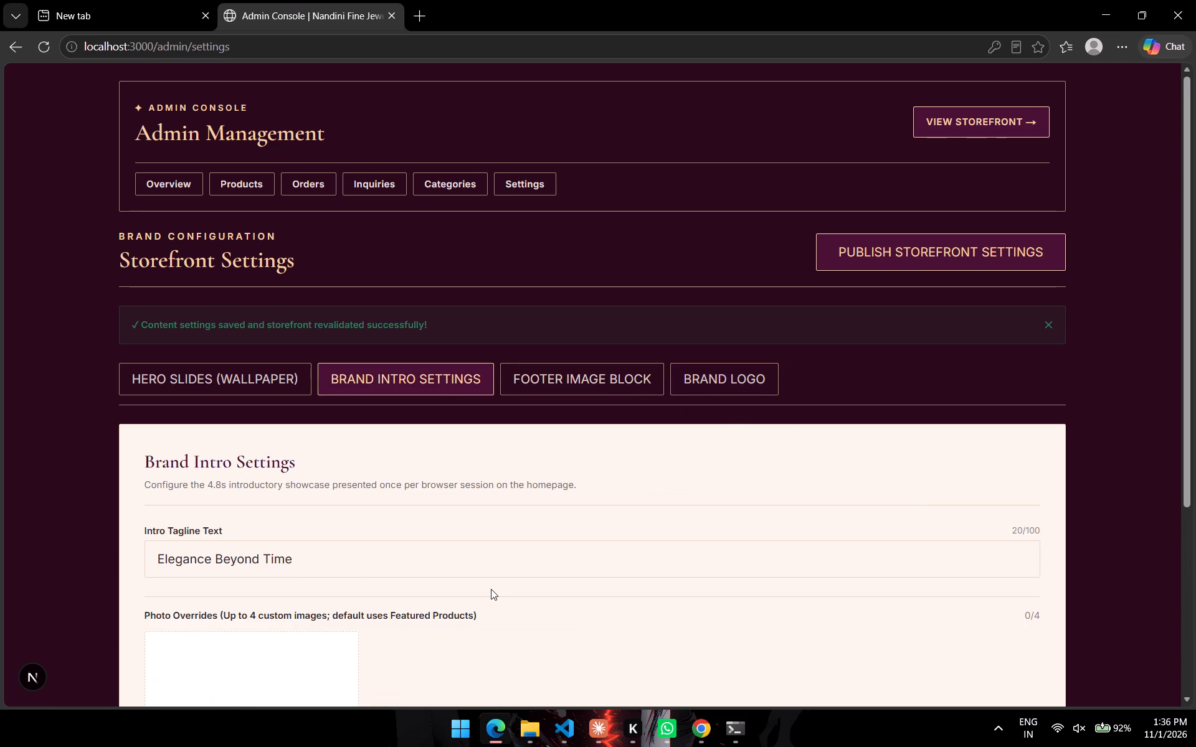
scroll(491, 589, down, 6)
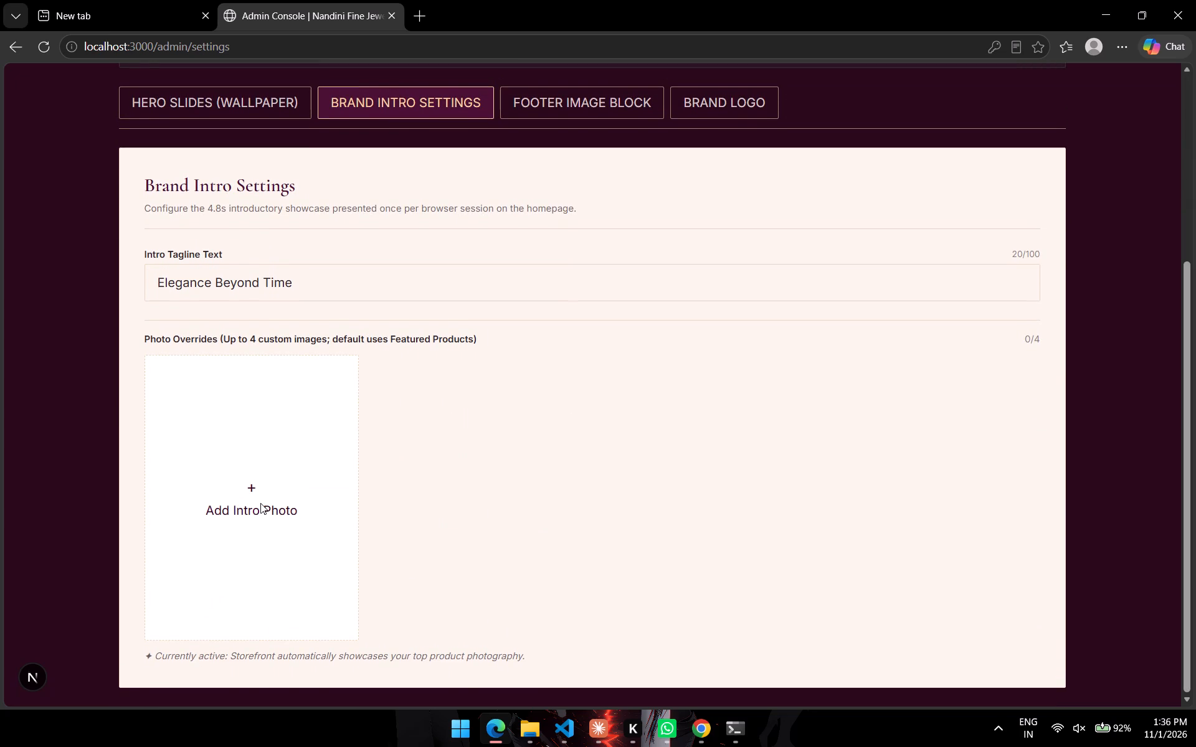
scroll(260, 503, left, 1)
Create the first hero slide in the Hero Slides (Wallpaper) settings.
click(217, 113)
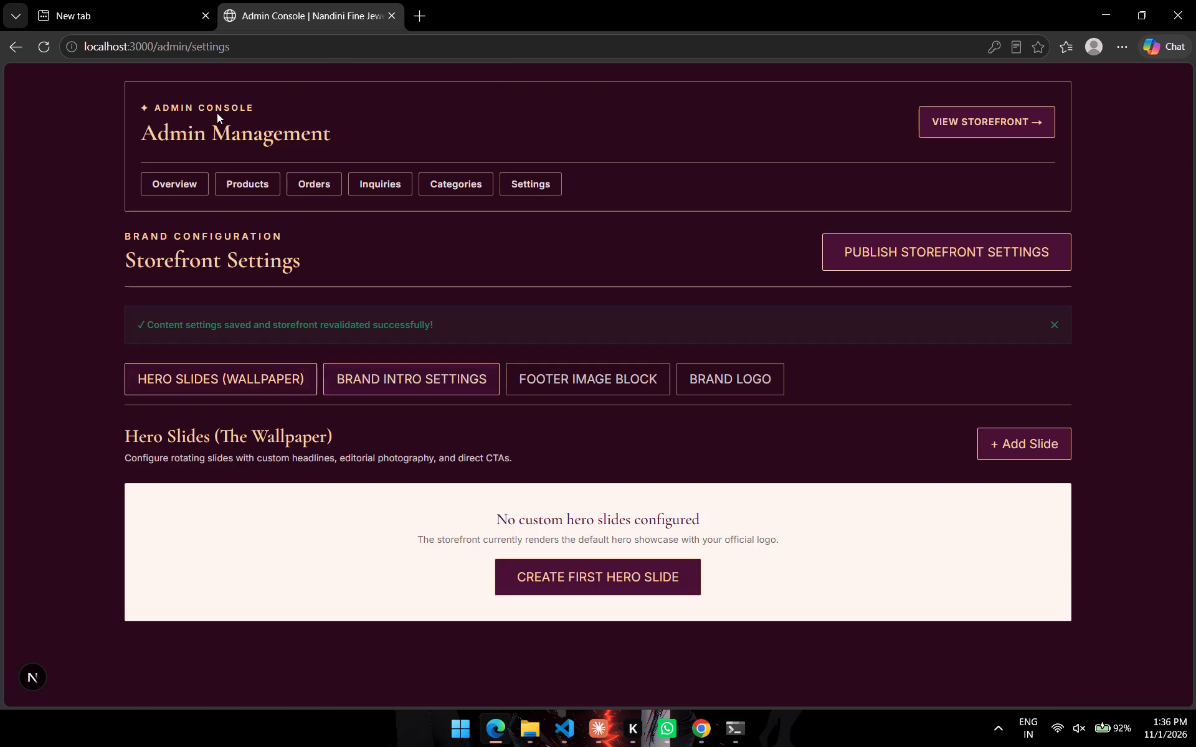
scroll(487, 639, down, 1)
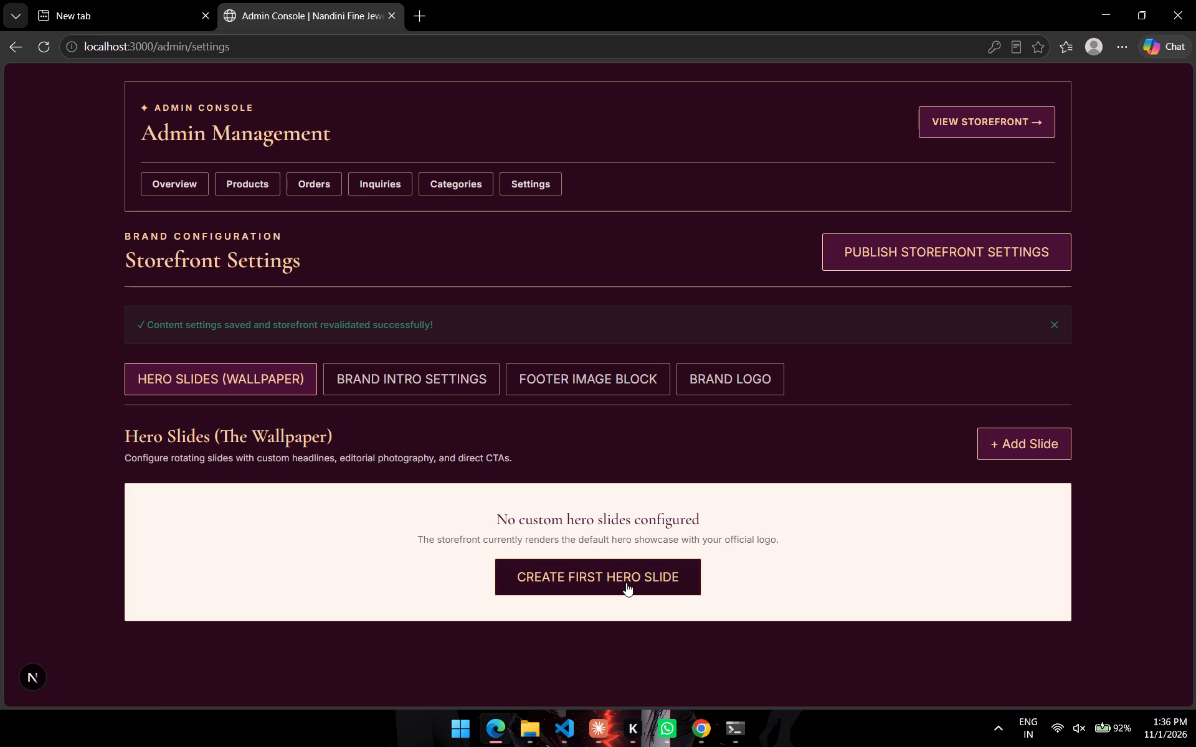
scroll(533, 555, left, 1)
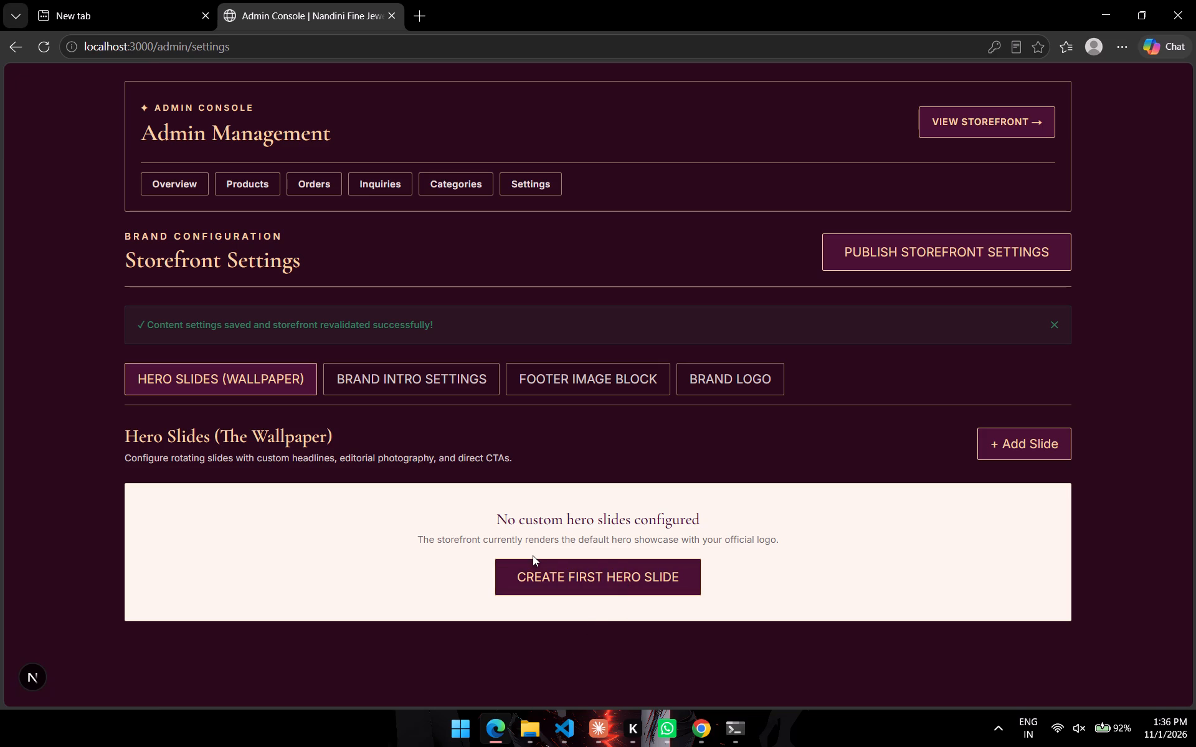
click(619, 573)
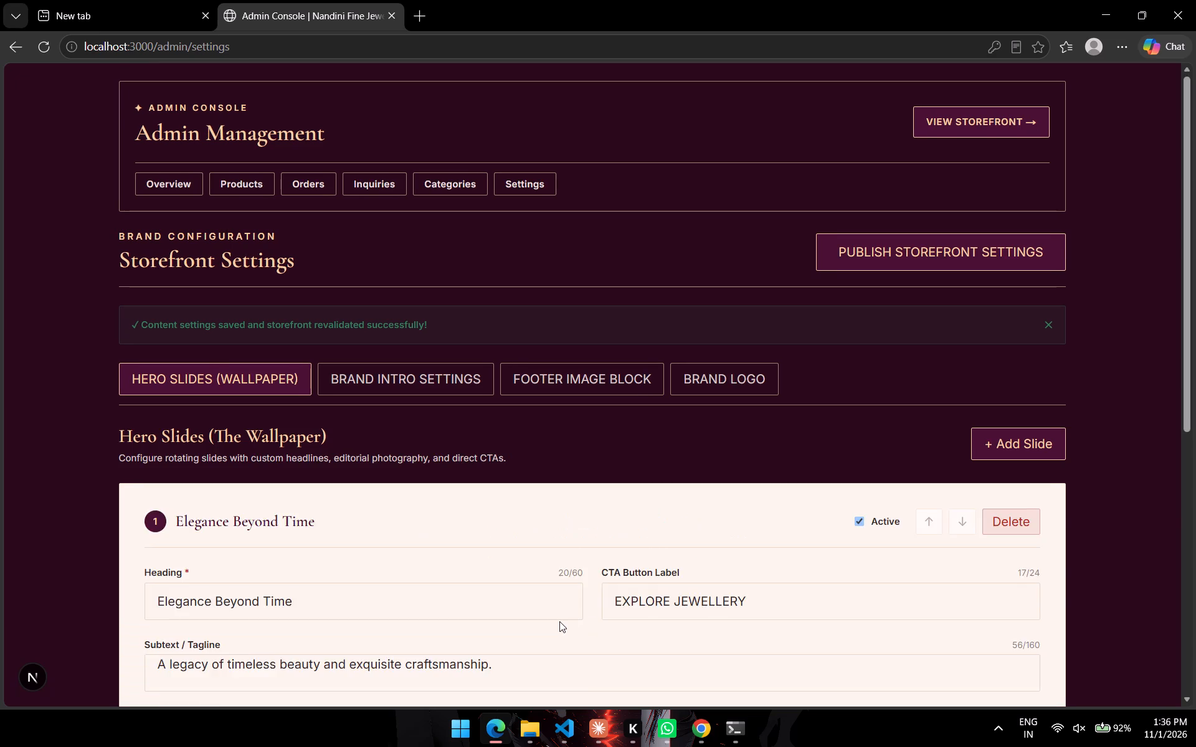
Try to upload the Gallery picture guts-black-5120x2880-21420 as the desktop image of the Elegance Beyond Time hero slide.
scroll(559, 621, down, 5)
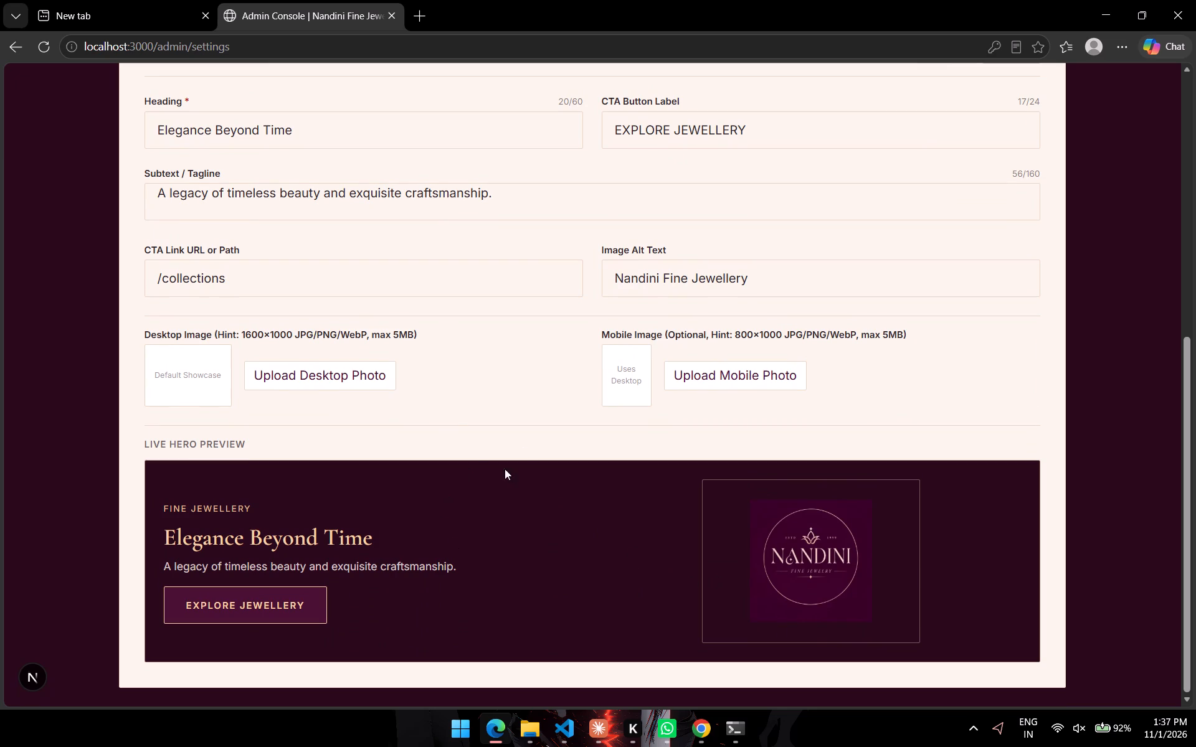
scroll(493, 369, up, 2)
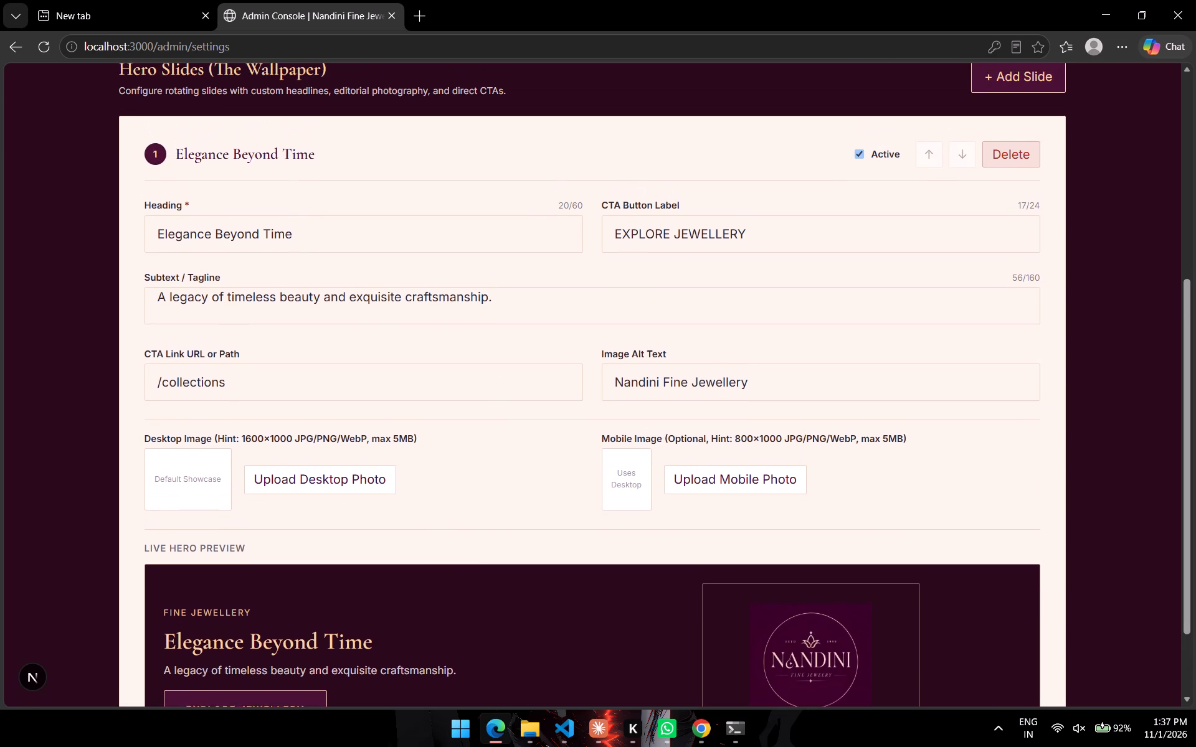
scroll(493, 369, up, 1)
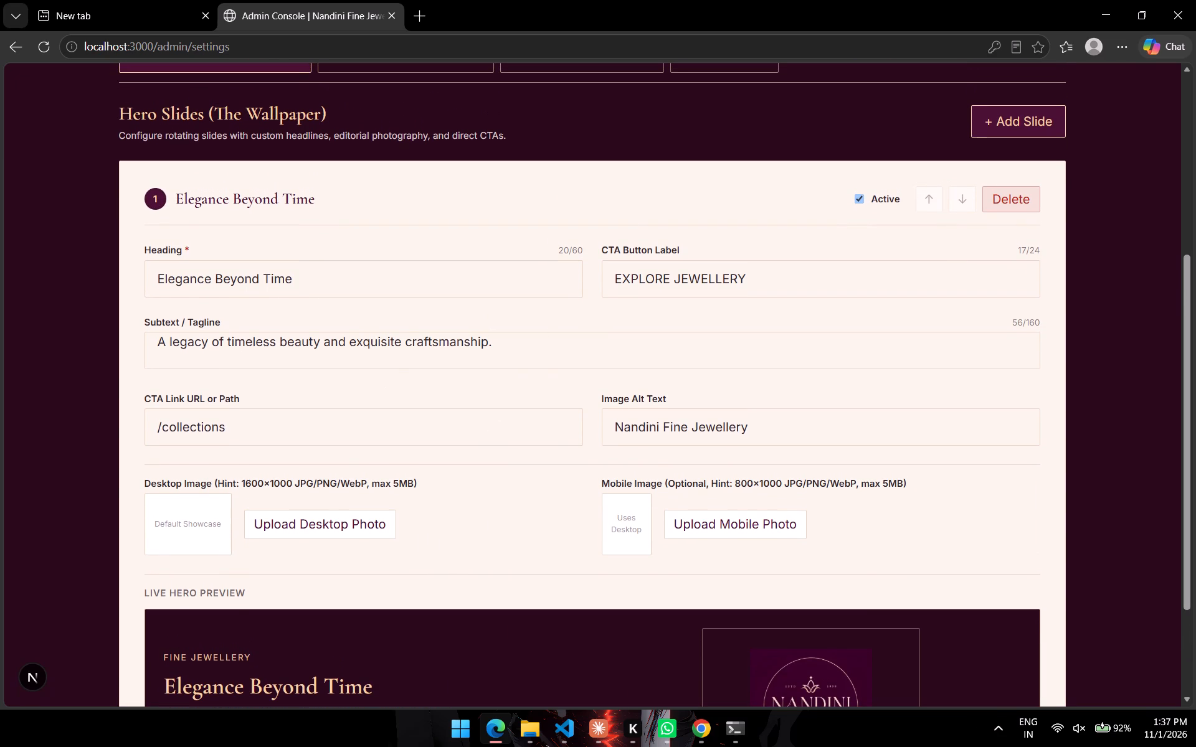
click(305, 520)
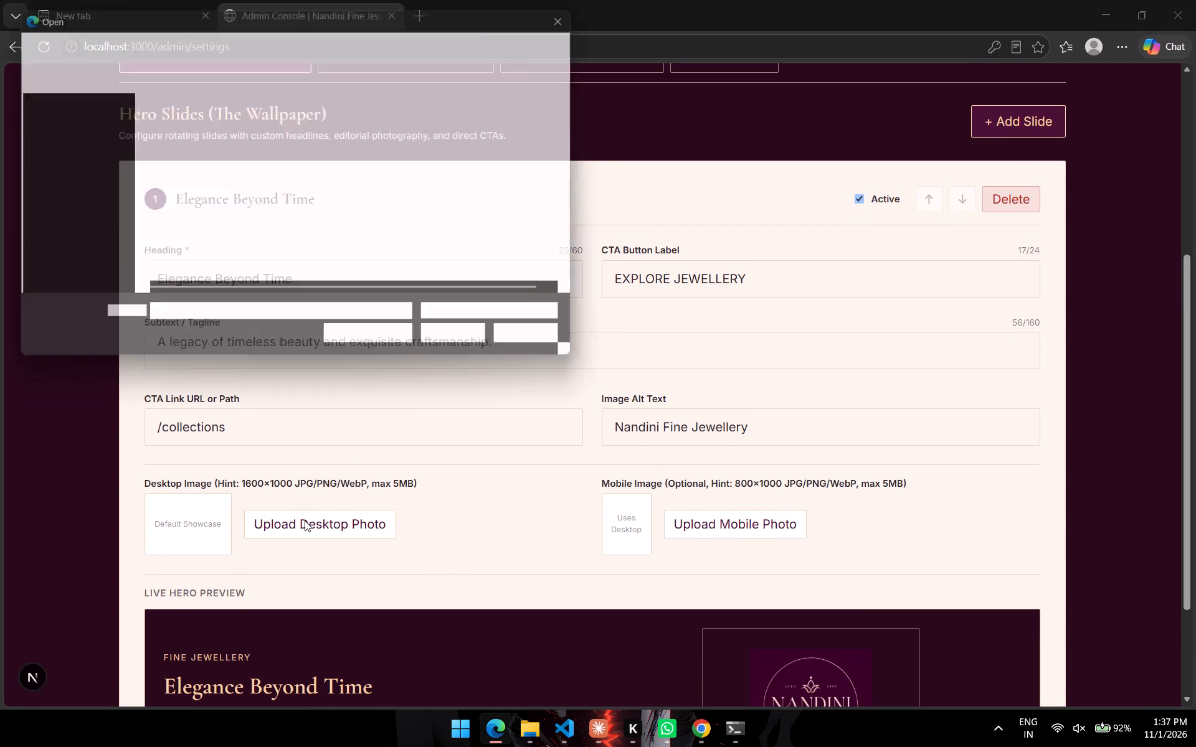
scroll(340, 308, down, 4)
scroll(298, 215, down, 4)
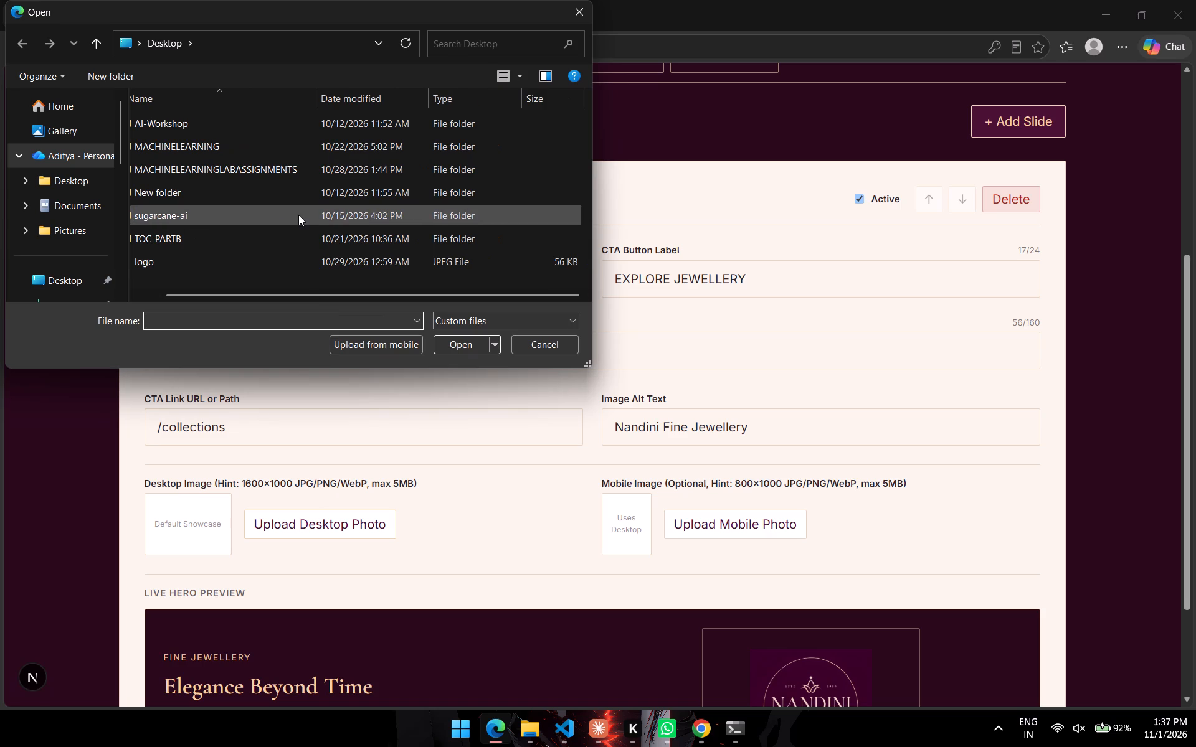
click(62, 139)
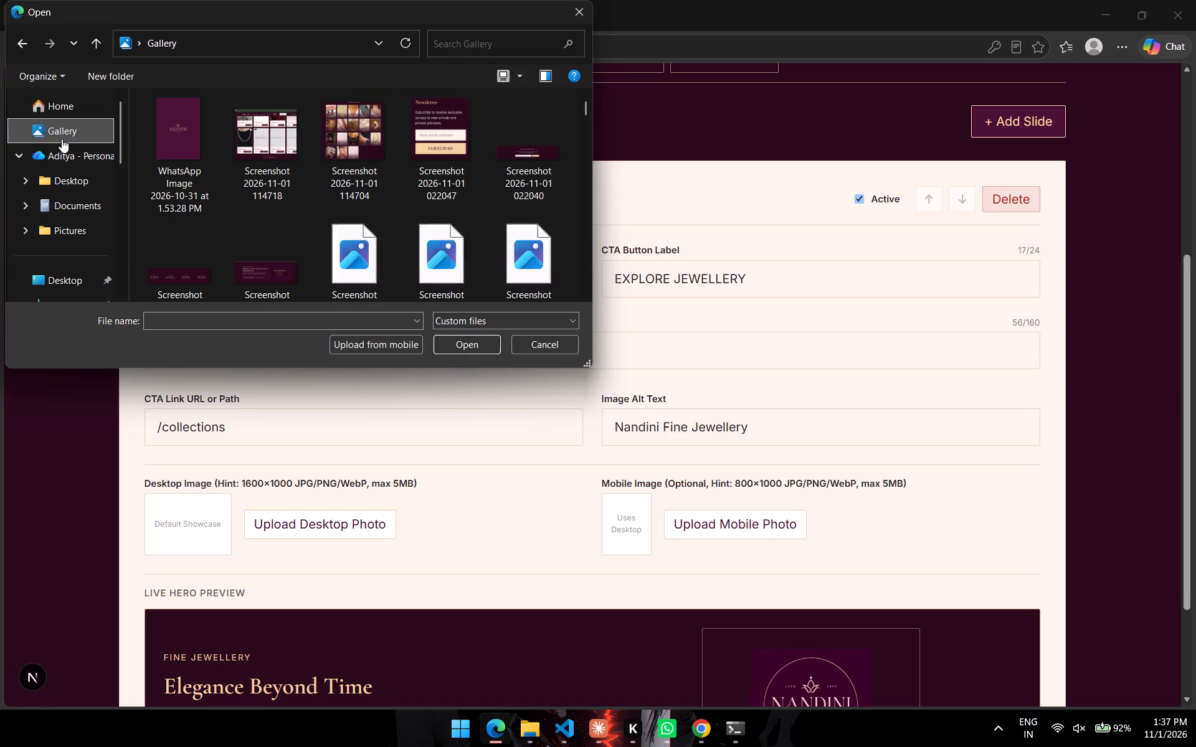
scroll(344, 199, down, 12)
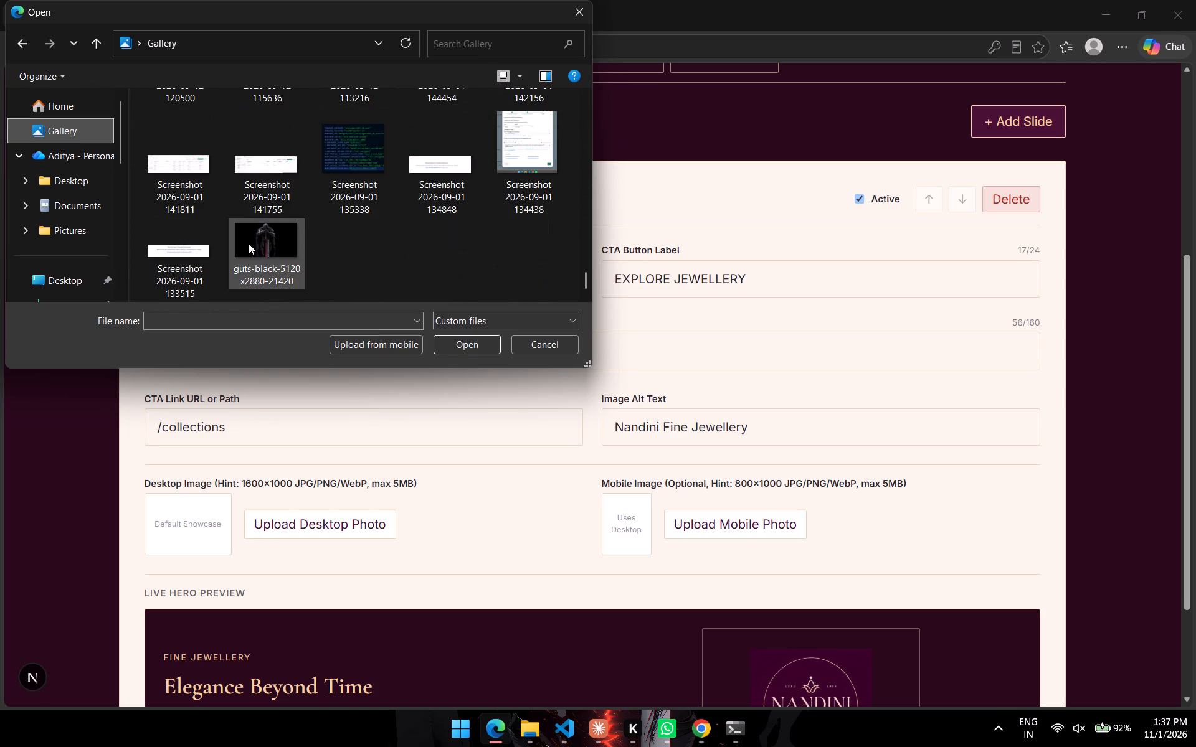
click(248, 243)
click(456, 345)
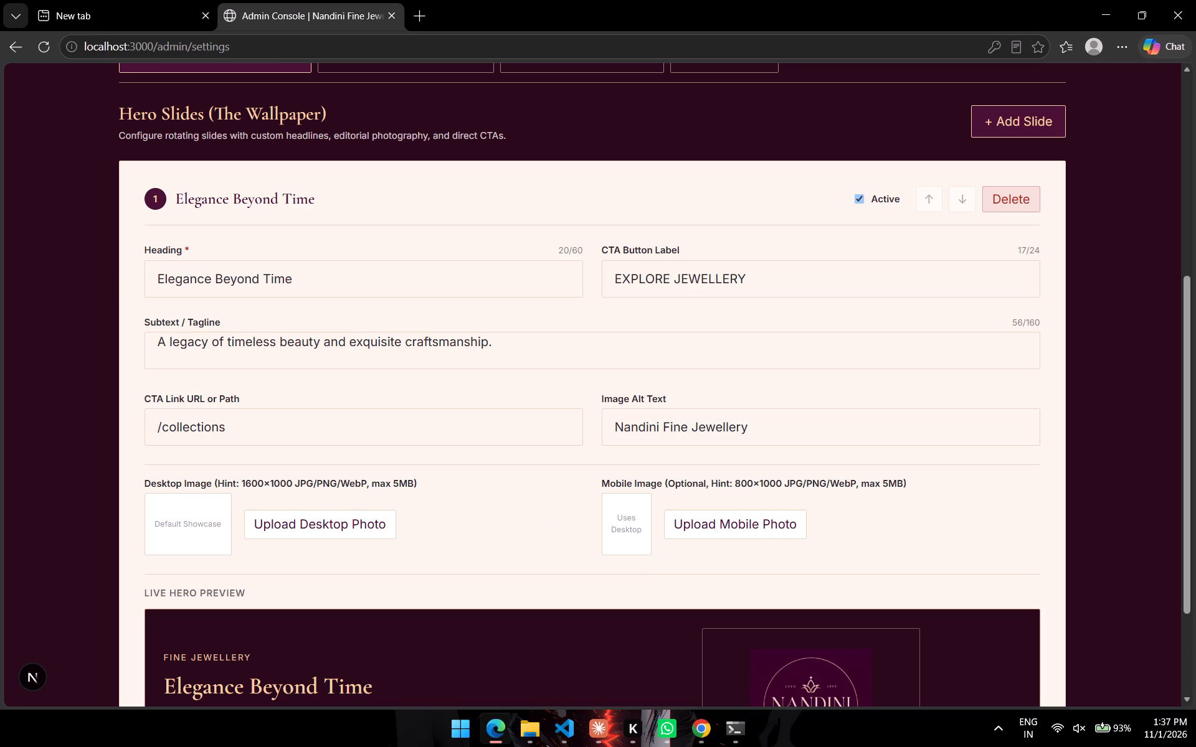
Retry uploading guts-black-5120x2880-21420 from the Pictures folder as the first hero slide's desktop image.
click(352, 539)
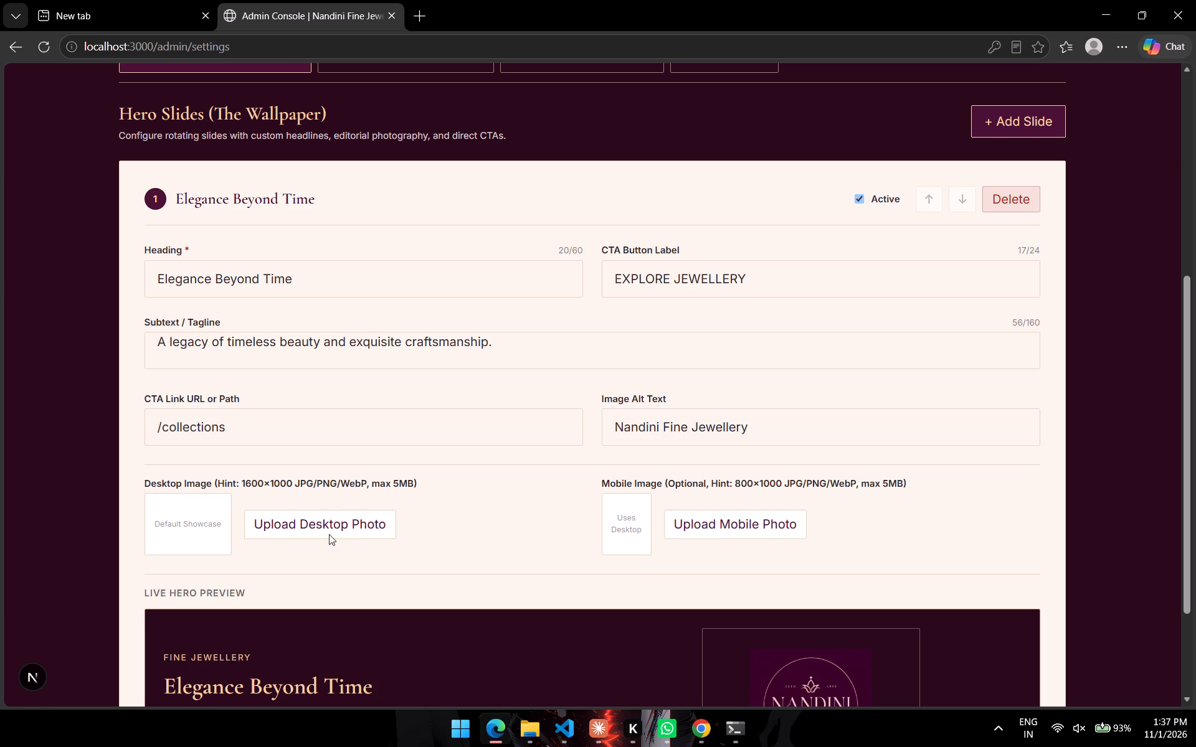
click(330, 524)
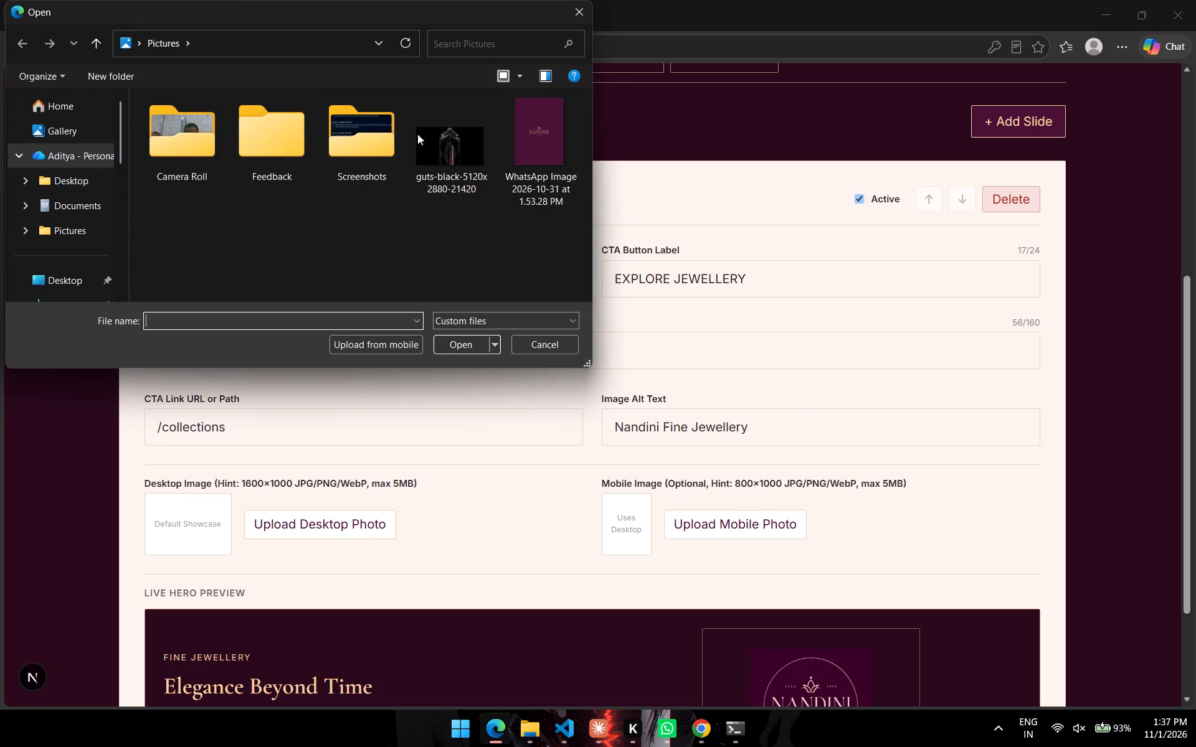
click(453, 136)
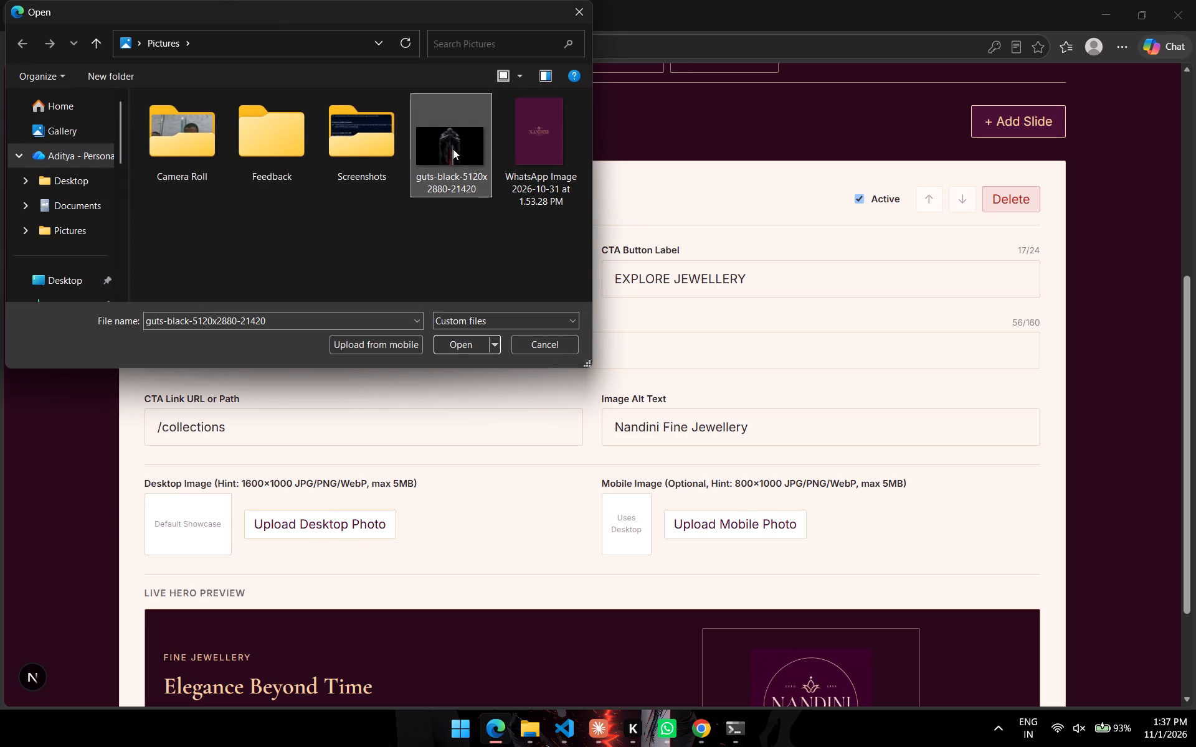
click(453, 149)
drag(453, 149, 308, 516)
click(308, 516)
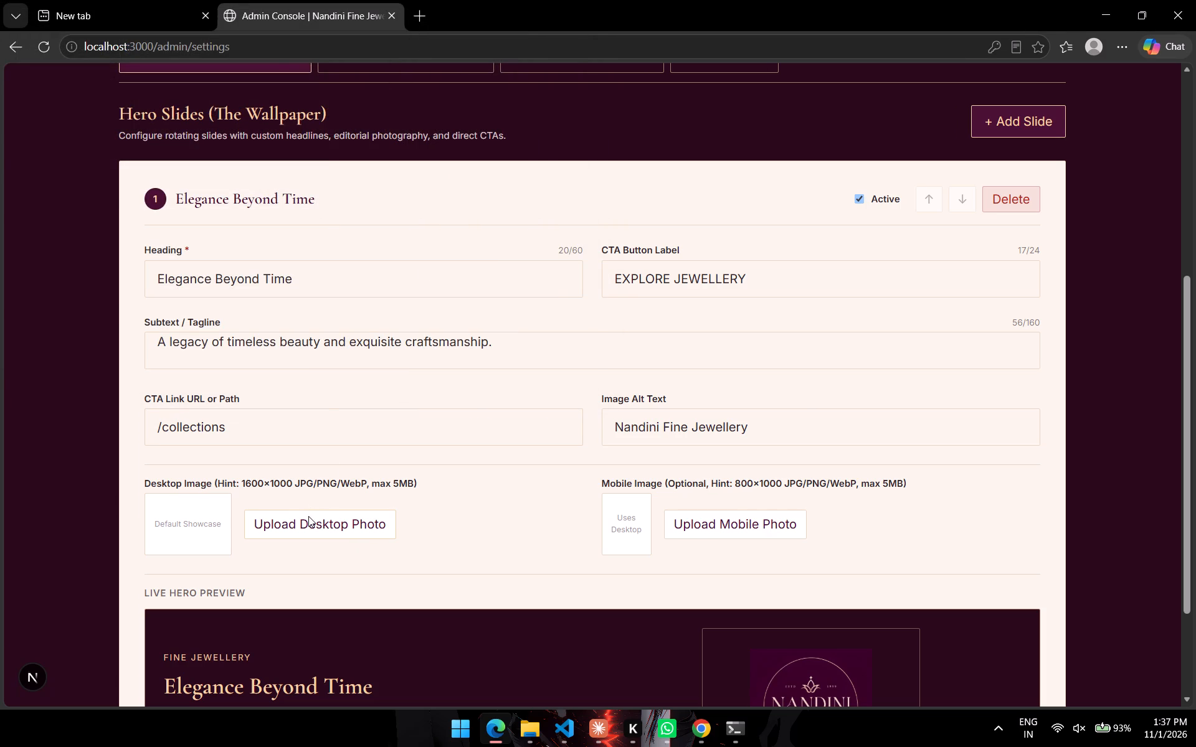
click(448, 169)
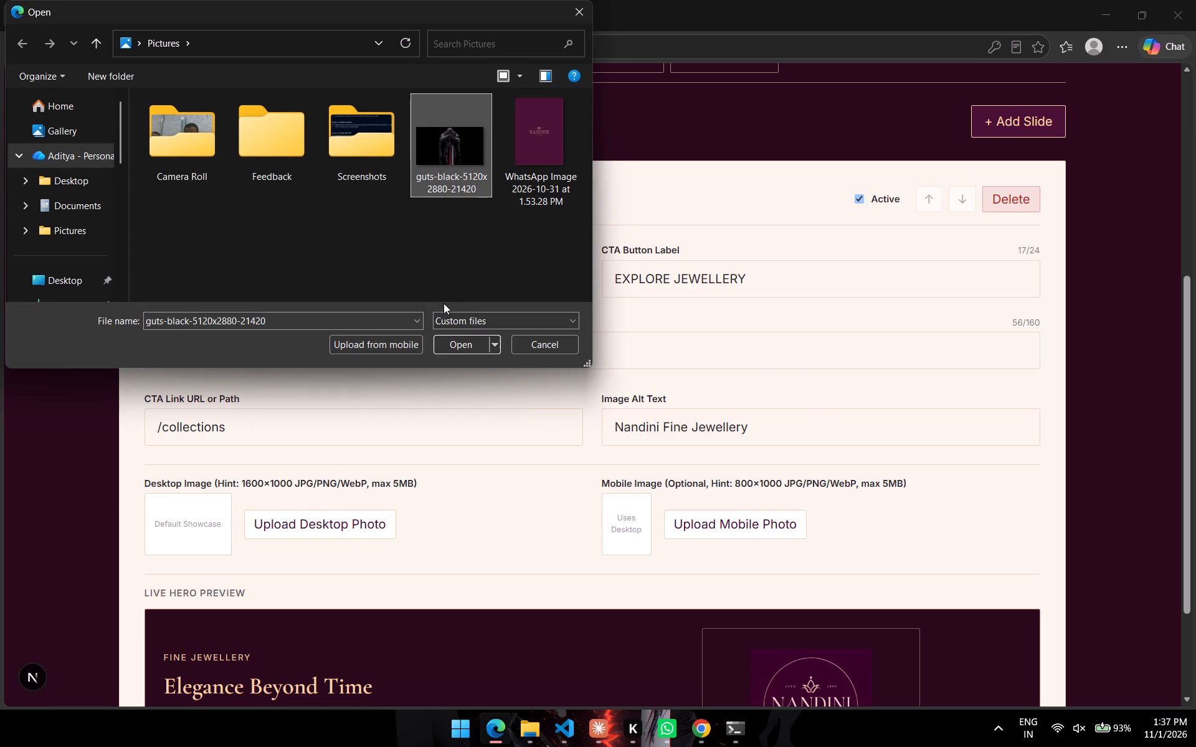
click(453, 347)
Examine the first hero slide's desktop image thumbnail, mobile image slot and live hero preview.
scroll(453, 347, down, 2)
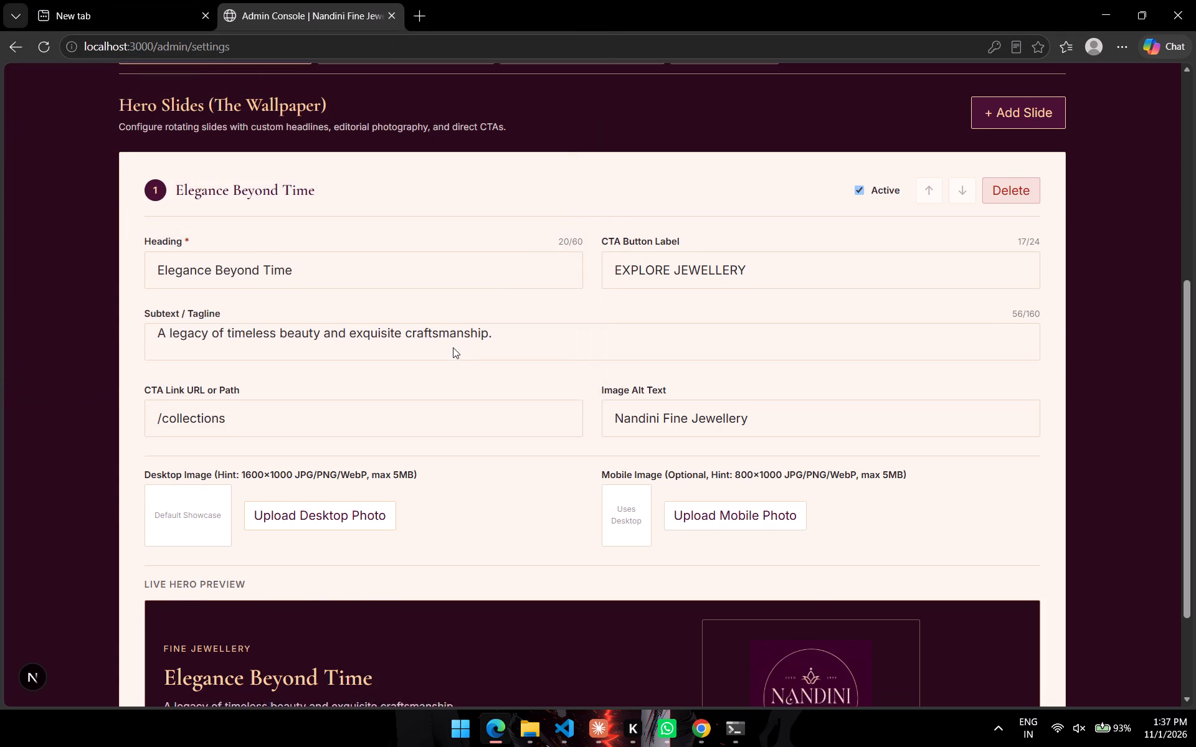
scroll(453, 347, down, 3)
scroll(453, 347, up, 2)
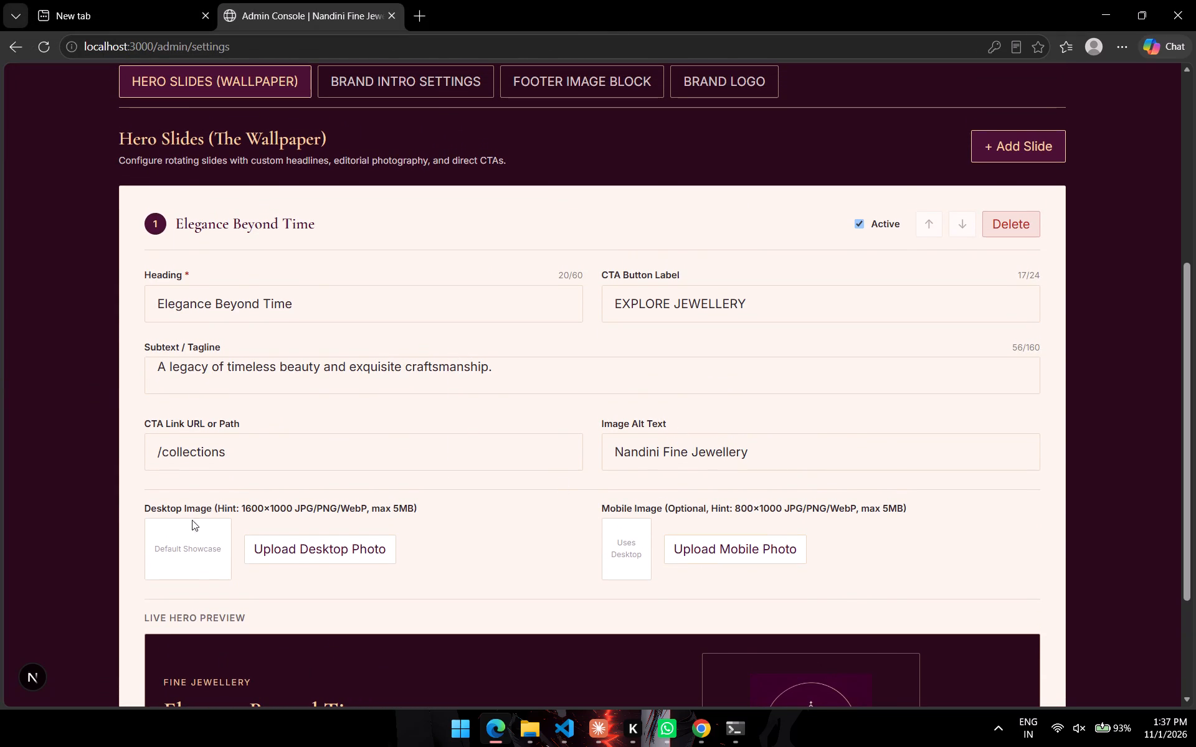
click(186, 551)
scroll(425, 655, down, 6)
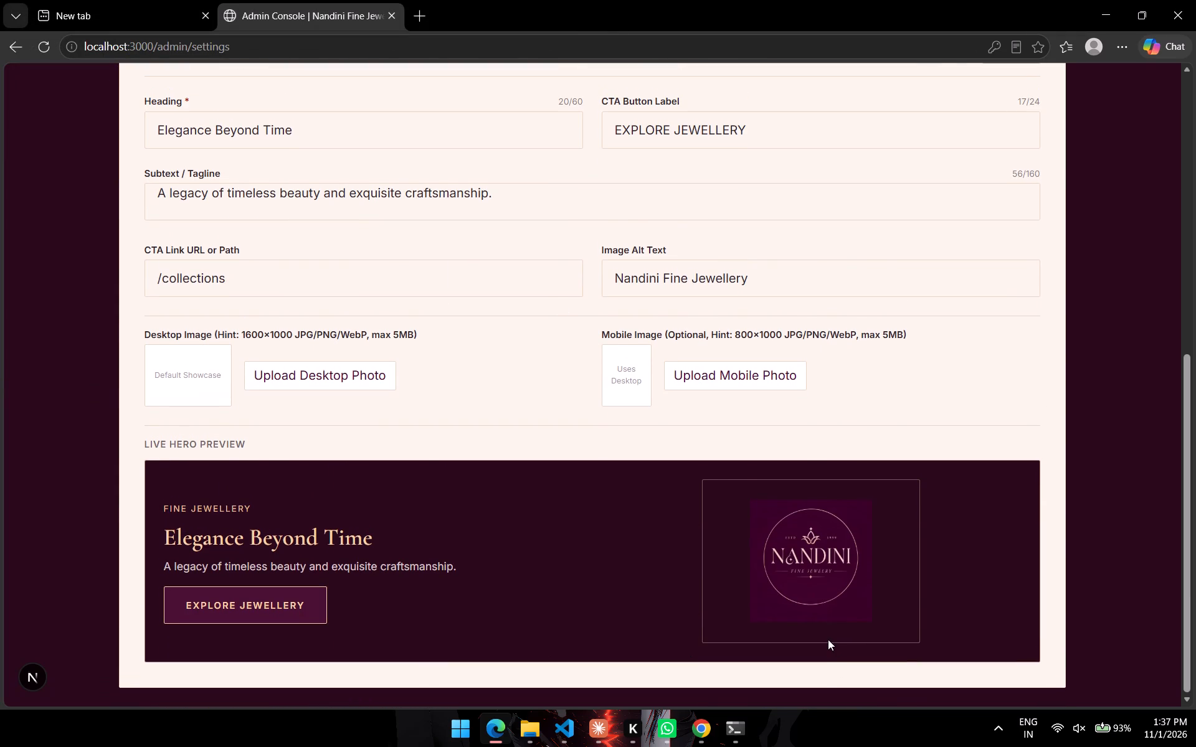
scroll(828, 639, down, 1)
scroll(790, 563, left, 3)
scroll(641, 552, right, 2)
scroll(641, 552, up, 2)
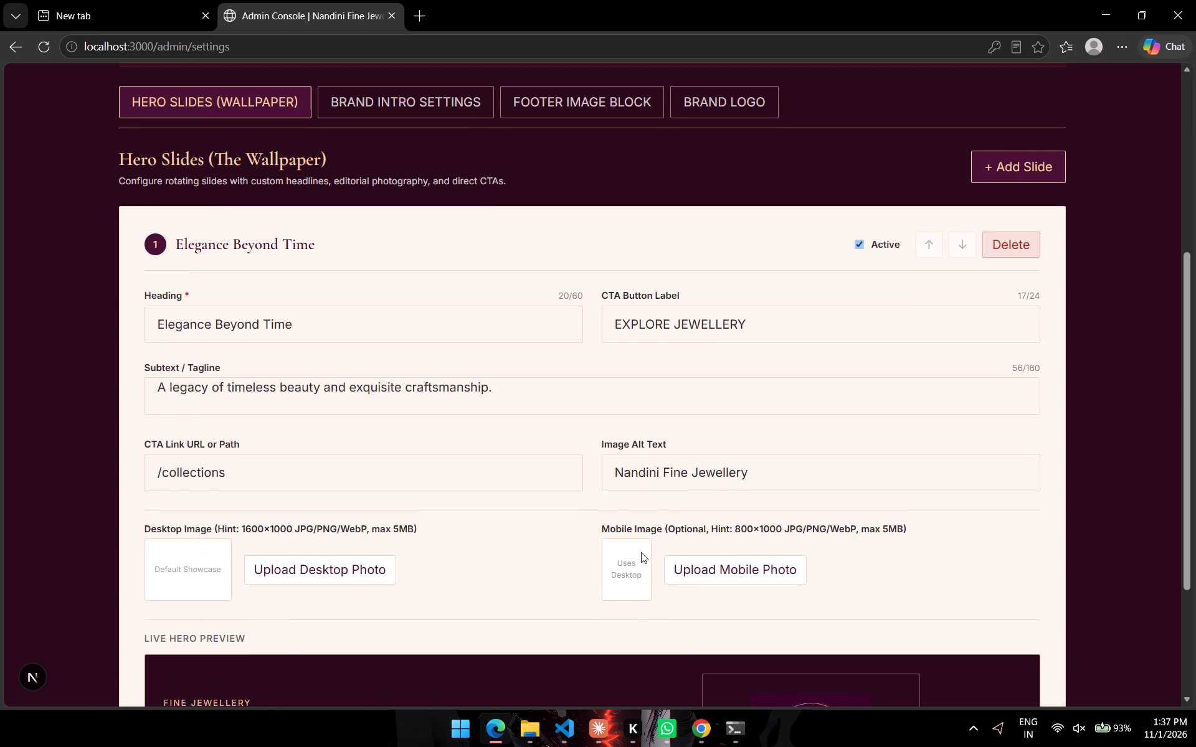
scroll(641, 552, up, 1)
scroll(383, 377, up, 1)
Upload a JPG picture from the Downloads folder as the first hero slide's desktop image.
scroll(236, 606, down, 2)
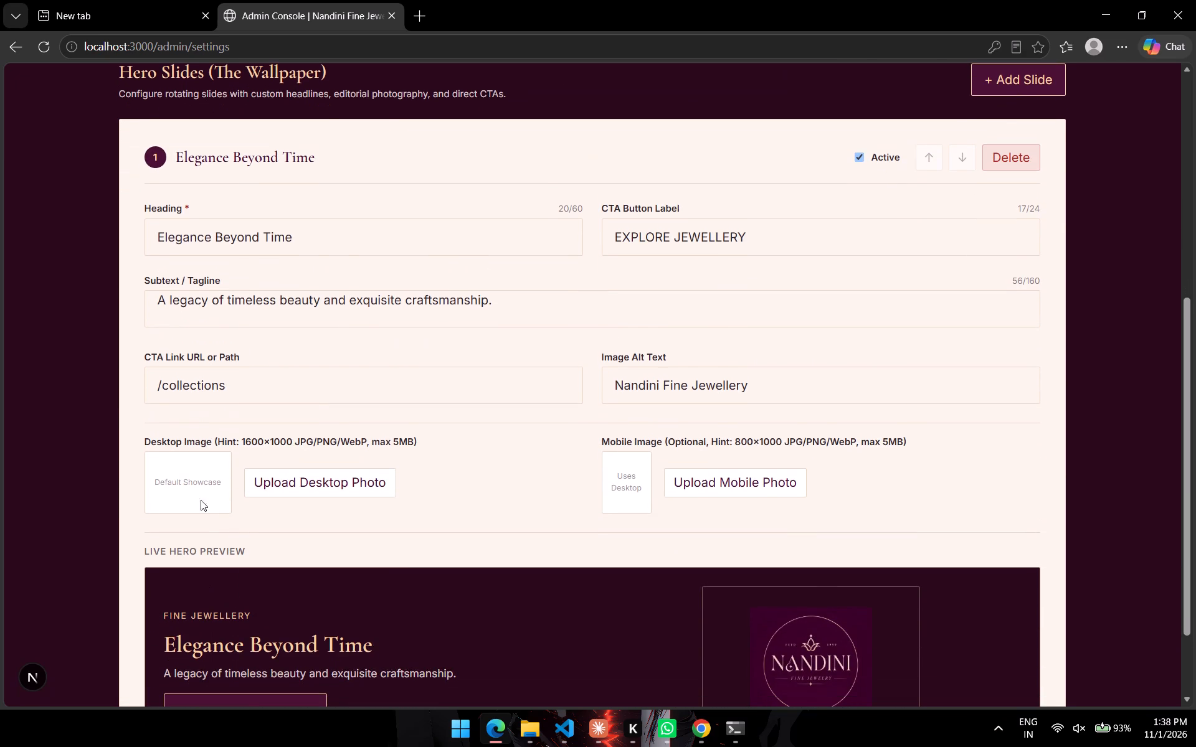
click(315, 478)
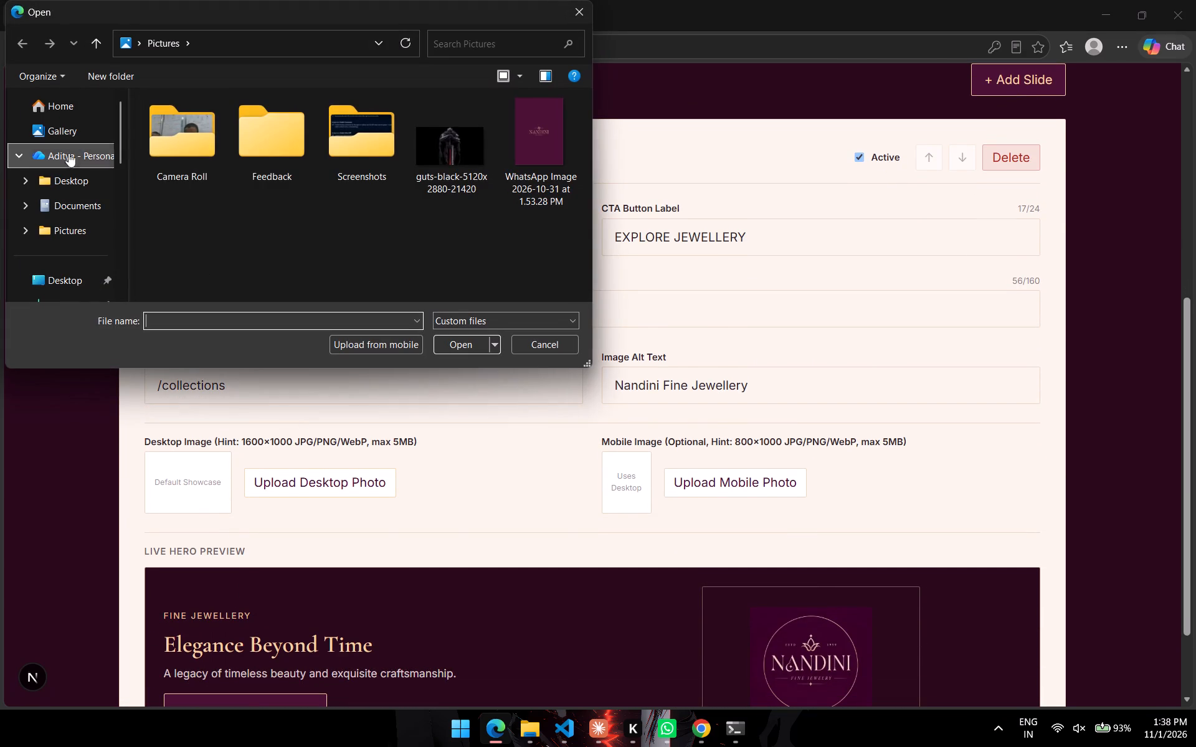
click(169, 148)
double_click(169, 148)
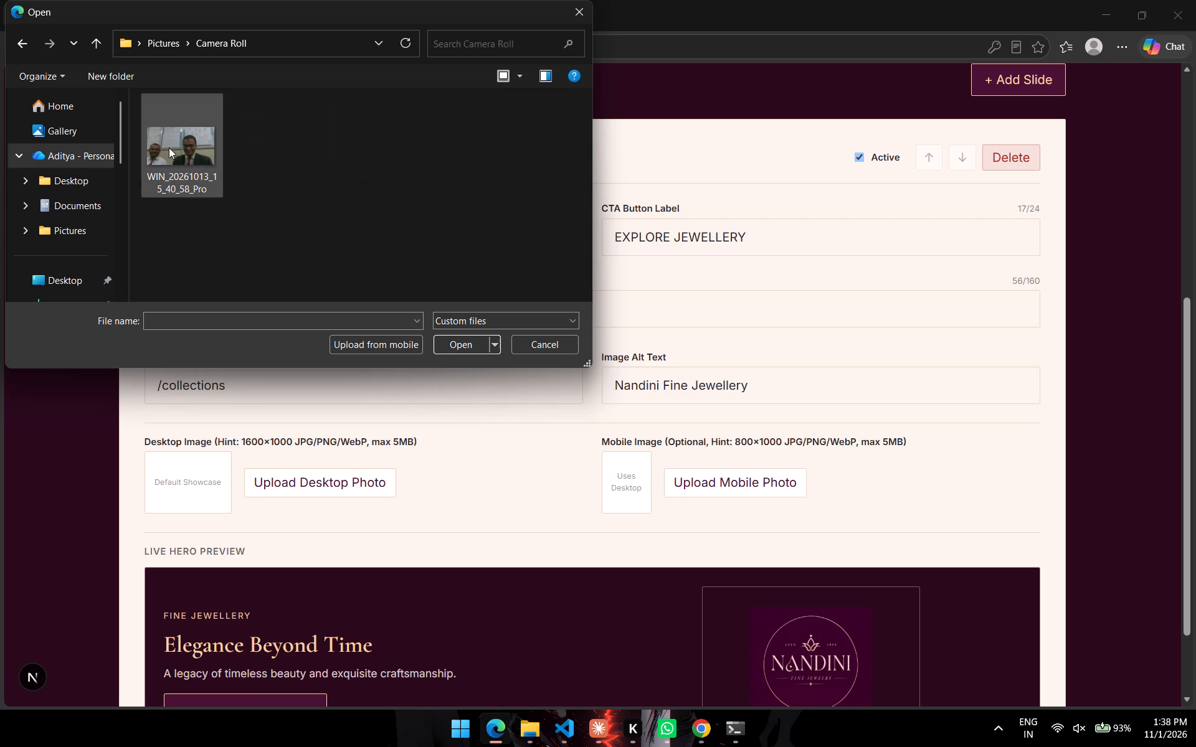
click(44, 186)
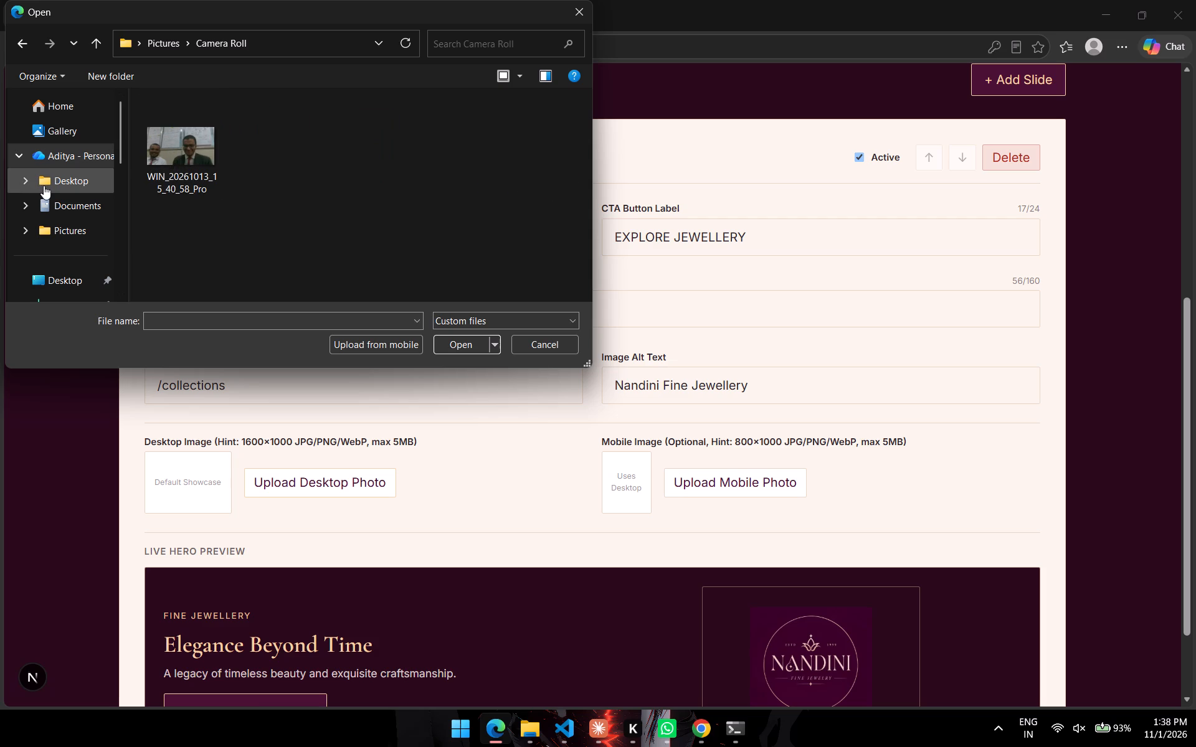
scroll(55, 111, up, 4)
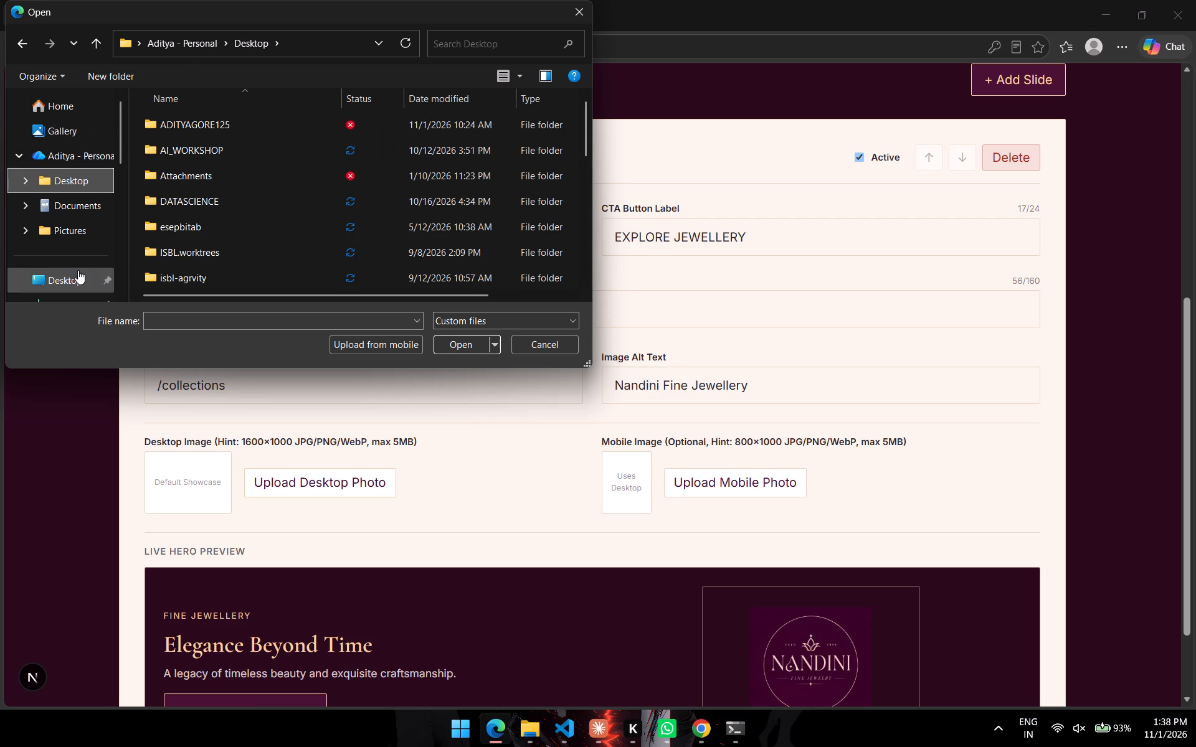
scroll(78, 270, down, 7)
scroll(72, 140, up, 4)
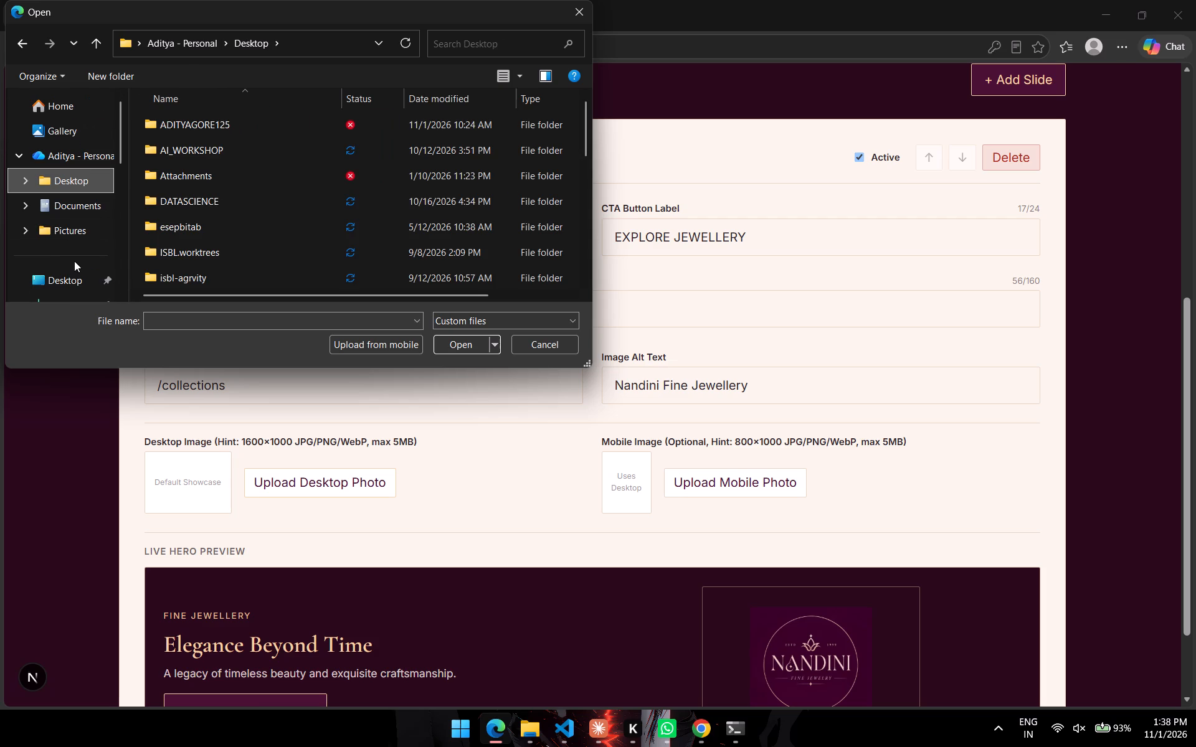
scroll(75, 278, down, 1)
click(75, 278)
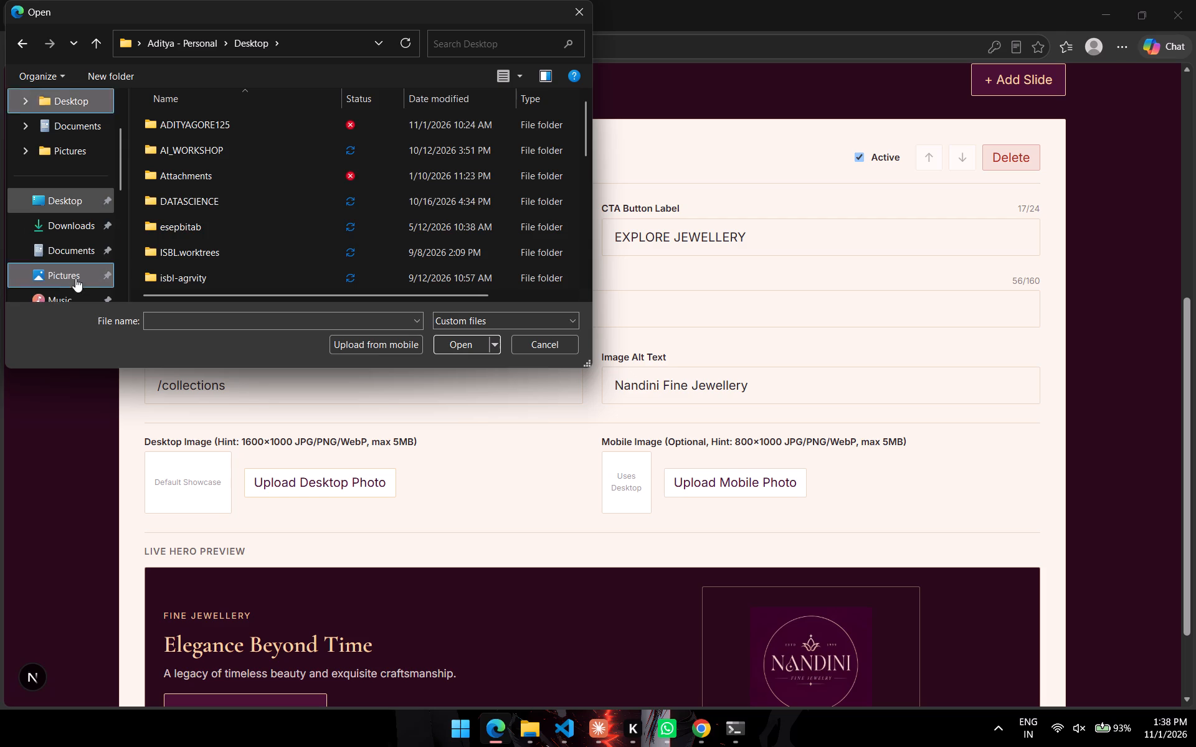
click(80, 209)
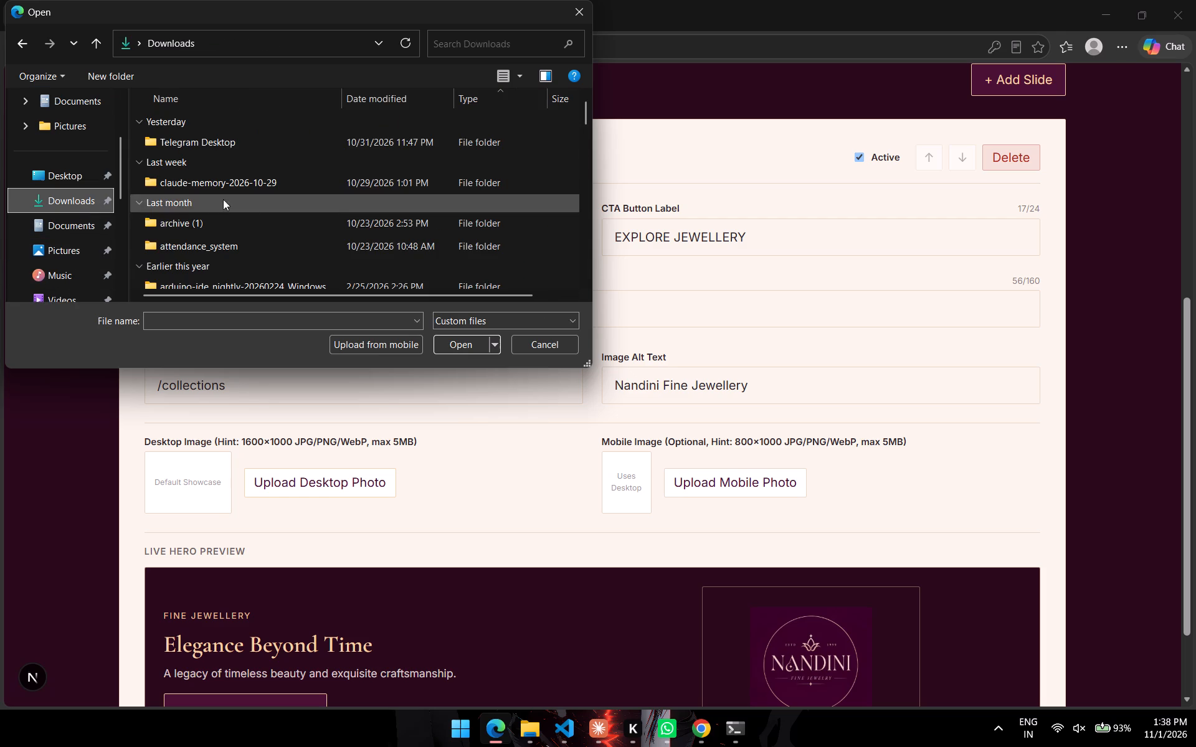
scroll(279, 233, down, 3)
click(279, 233)
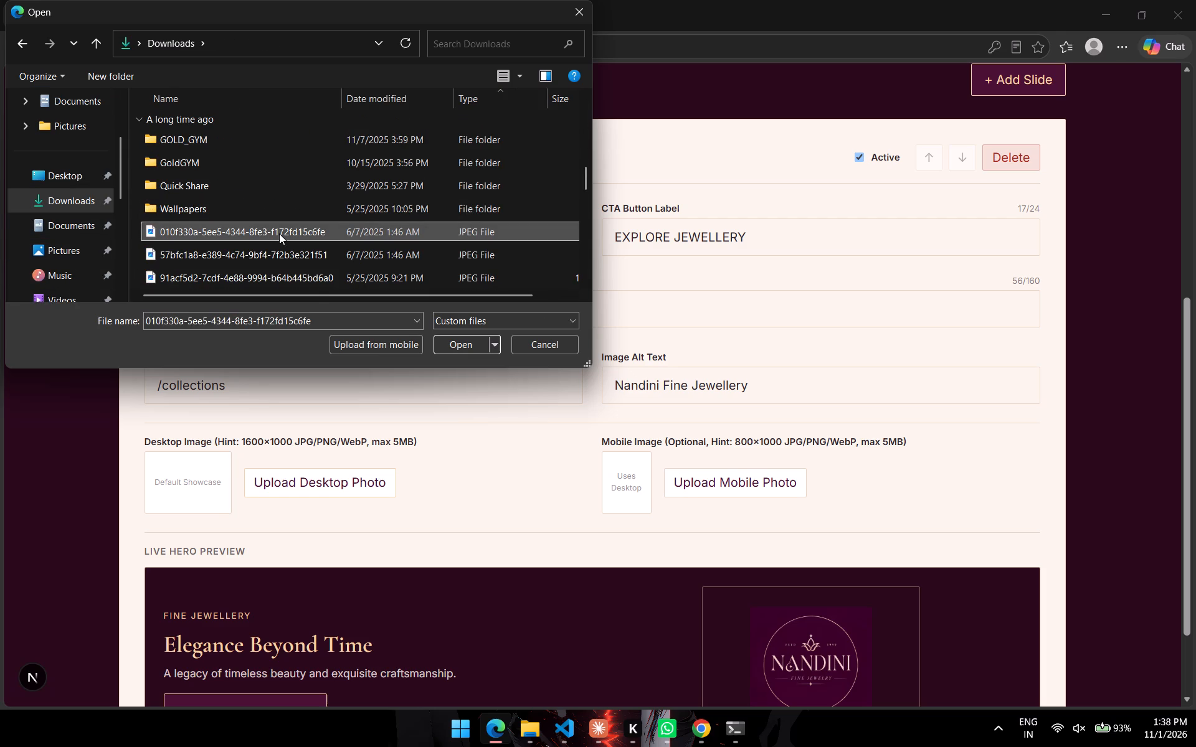
scroll(311, 286, down, 1)
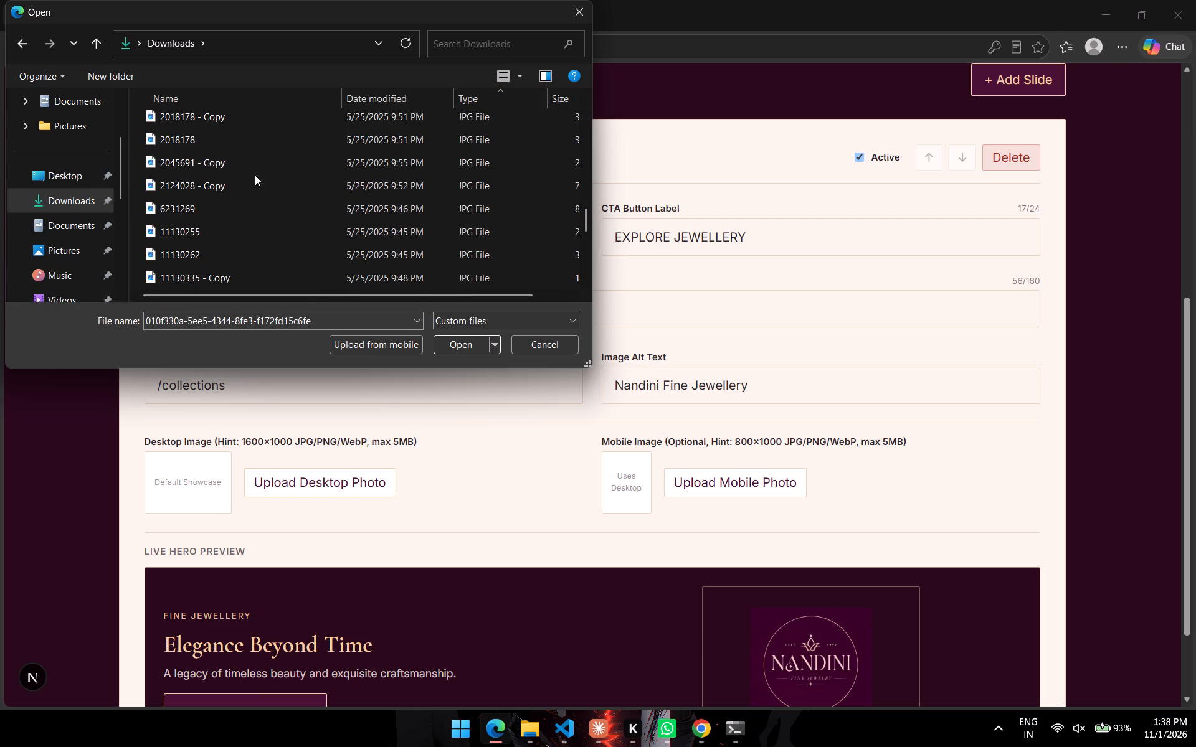
click(249, 178)
click(454, 348)
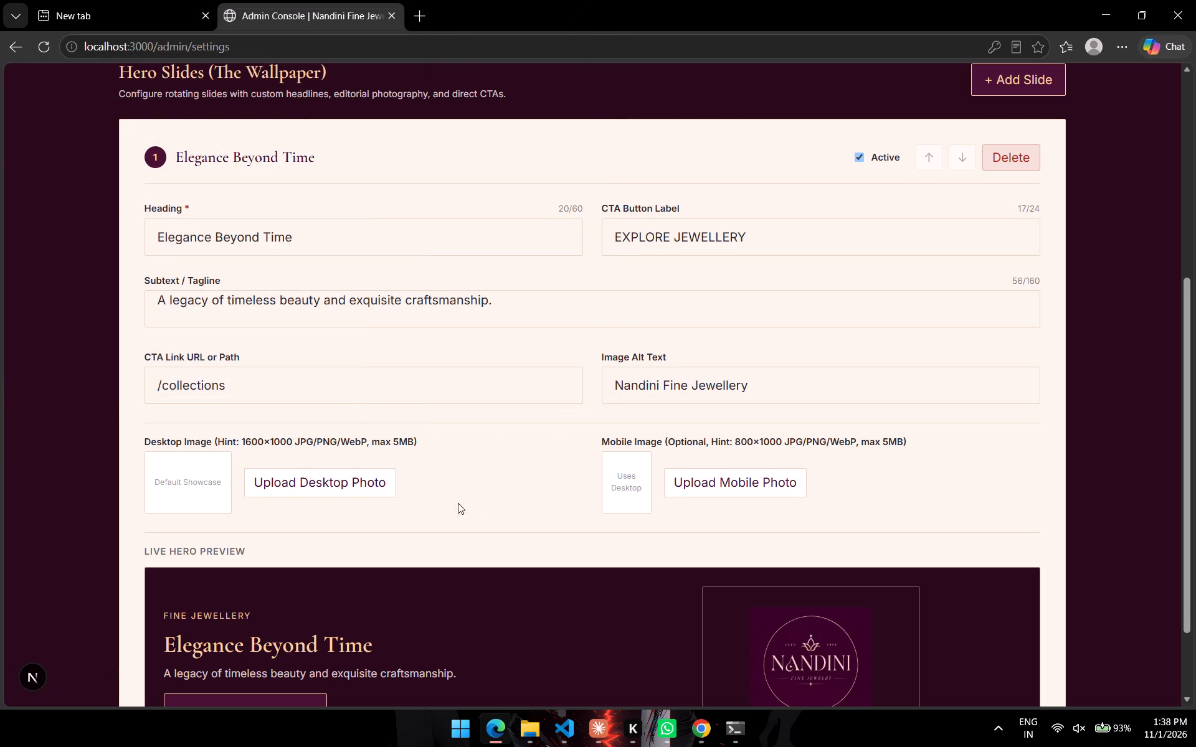
scroll(394, 460, up, 3)
scroll(394, 454, down, 3)
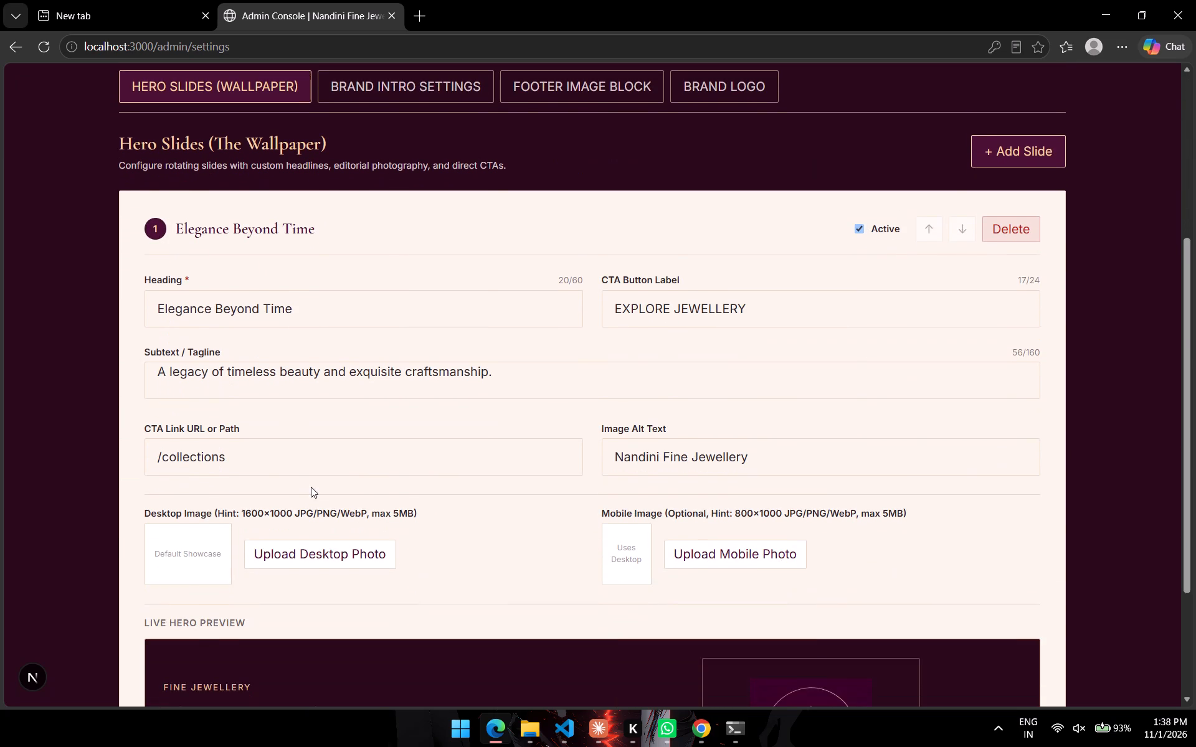
scroll(328, 527, down, 3)
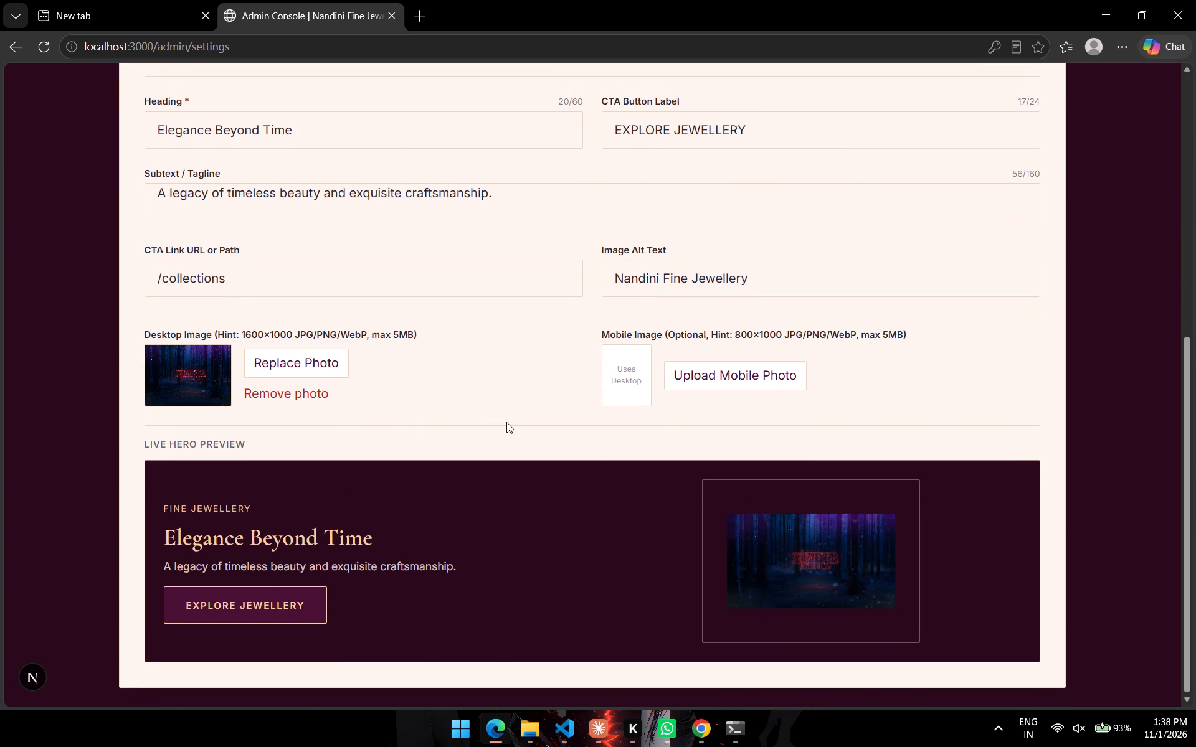
Upload the JPEG file NEZUKO AND TANJIROU from the Downloads folder as the first hero slide's mobile image.
click(702, 367)
scroll(414, 287, down, 3)
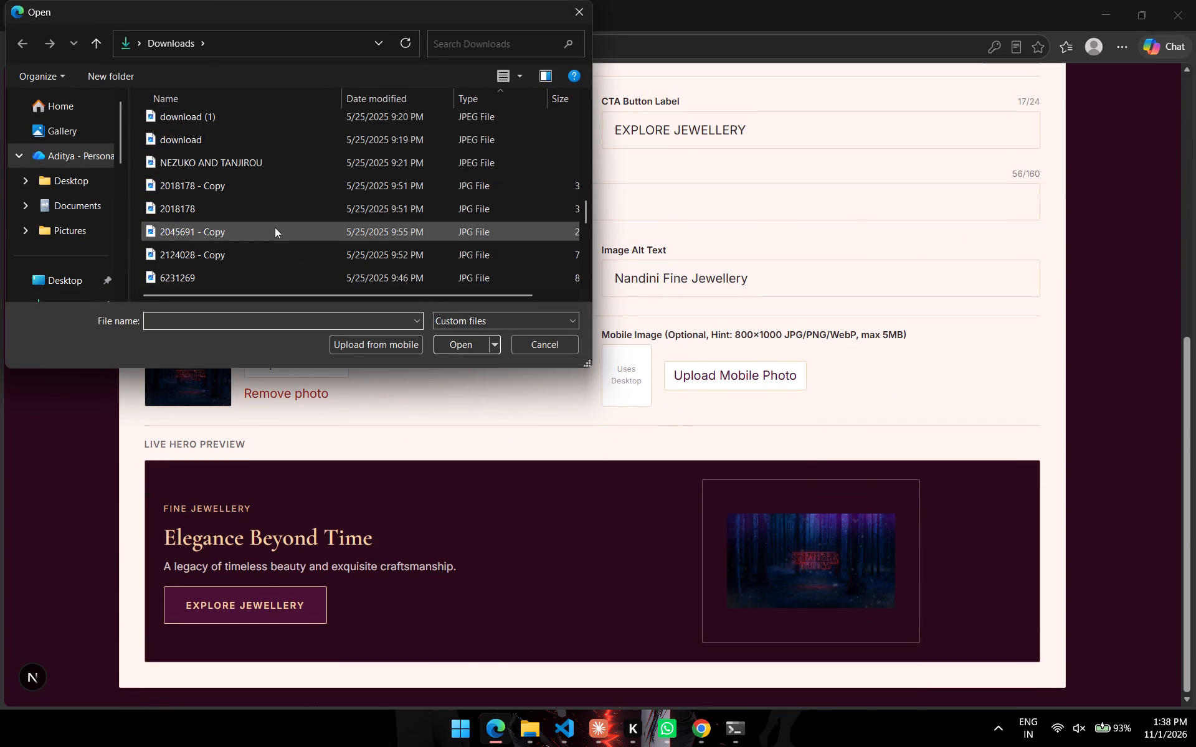
click(306, 161)
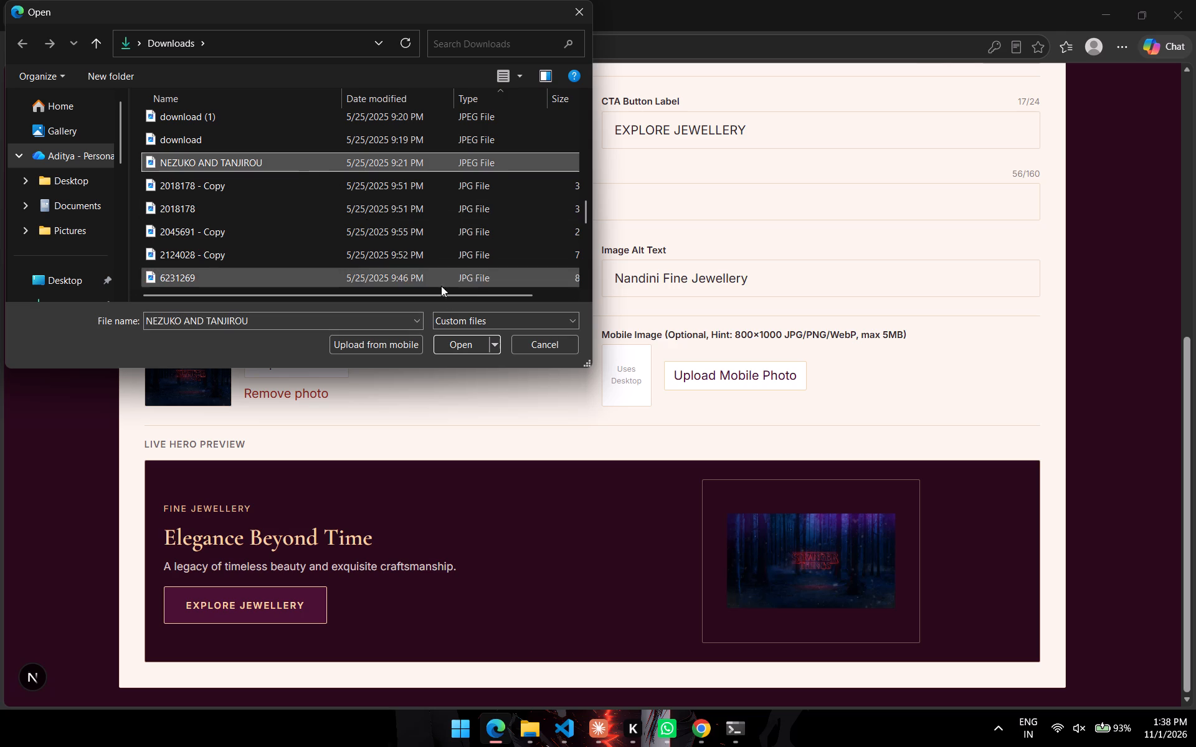
click(453, 342)
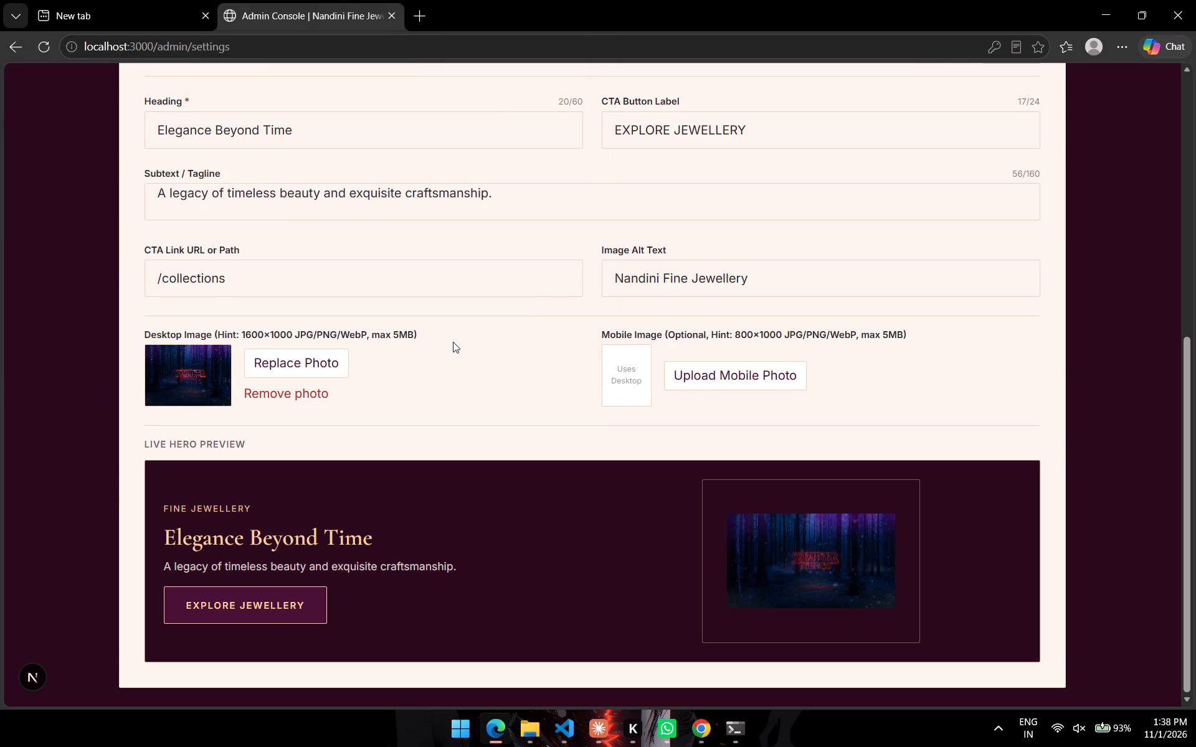
scroll(600, 356, up, 4)
scroll(600, 356, down, 4)
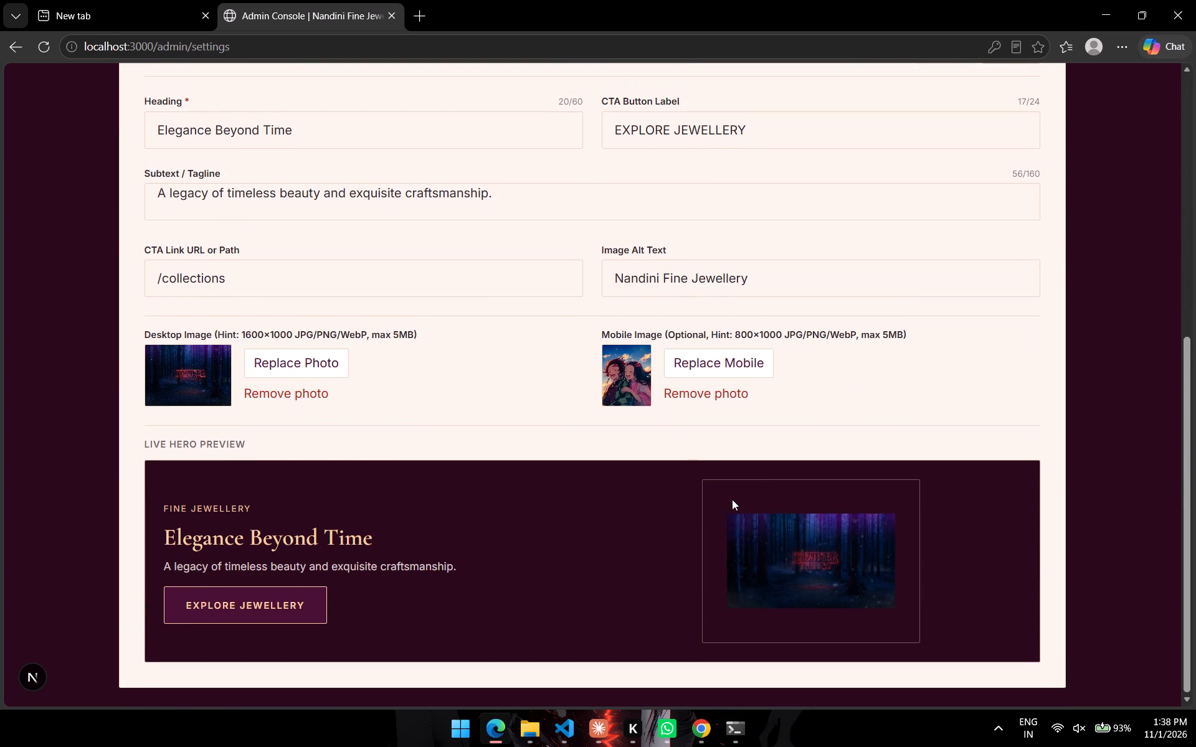
Publish the storefront settings with the first hero slide's new desktop and mobile images.
scroll(732, 499, down, 2)
scroll(703, 321, up, 5)
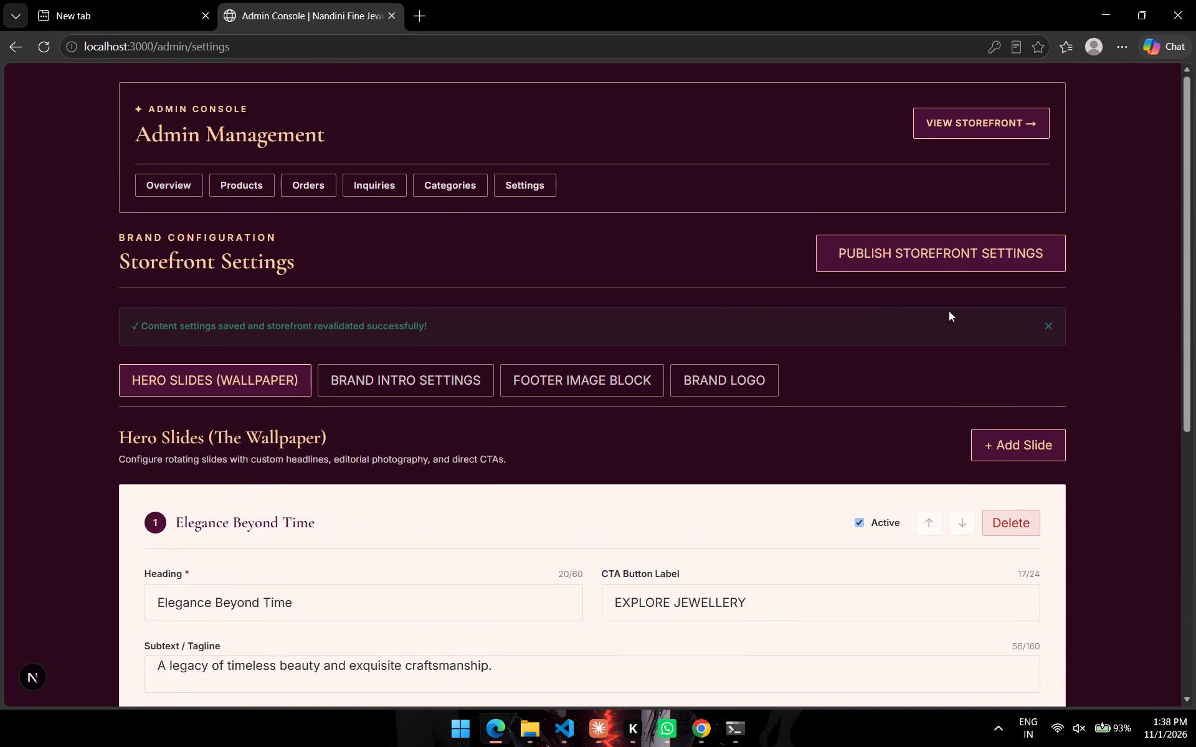
click(937, 240)
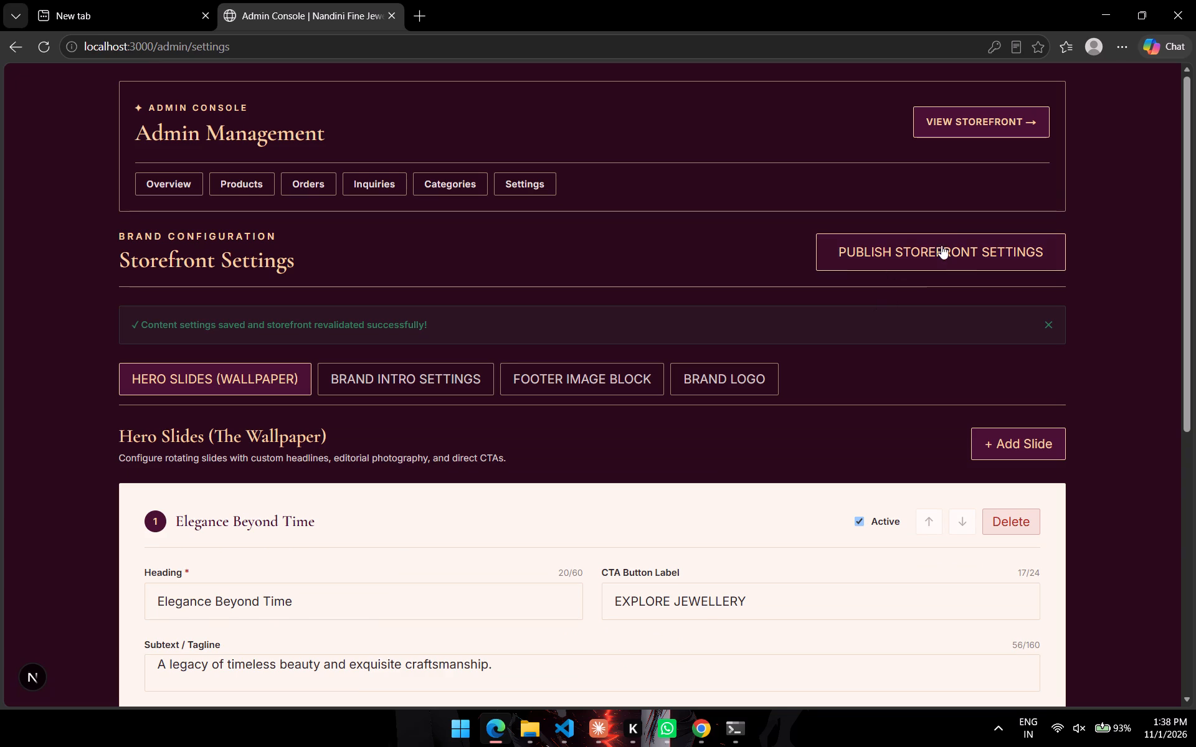
View the storefront home page and examine how the hero slide's desktop image is displayed inside its frame.
click(962, 120)
scroll(761, 414, left, 2)
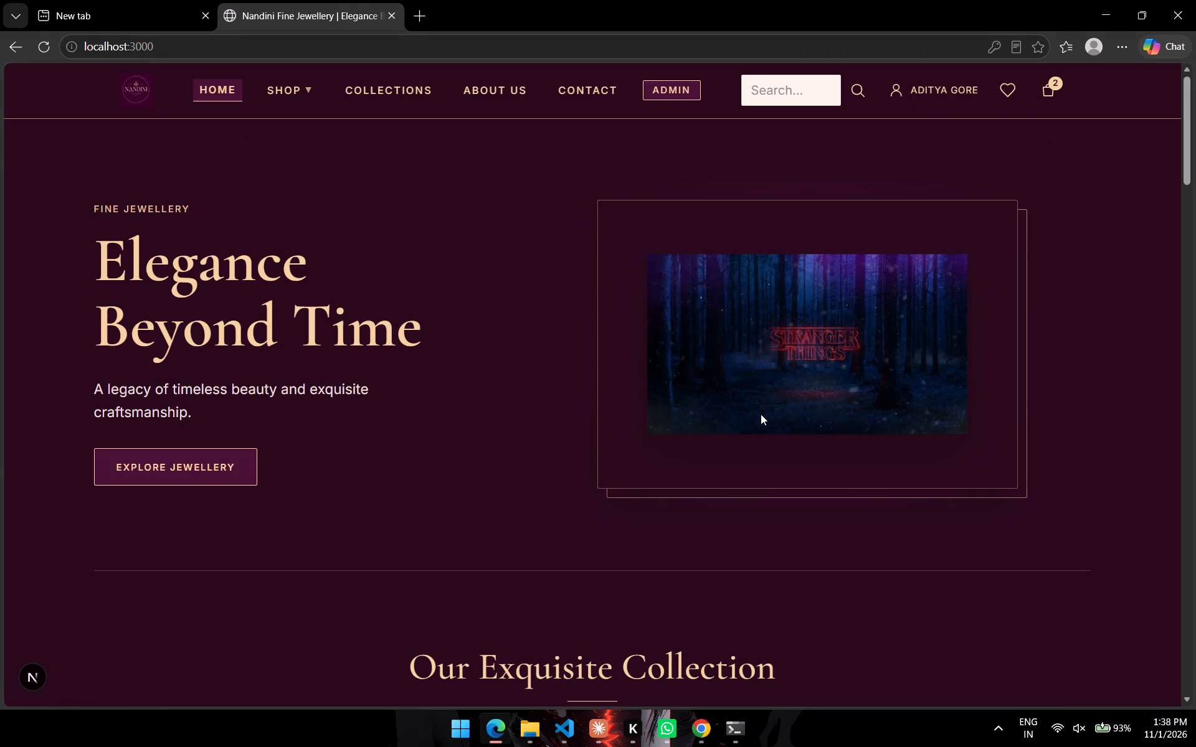
scroll(761, 414, right, 6)
scroll(761, 414, down, 3)
scroll(776, 520, up, 5)
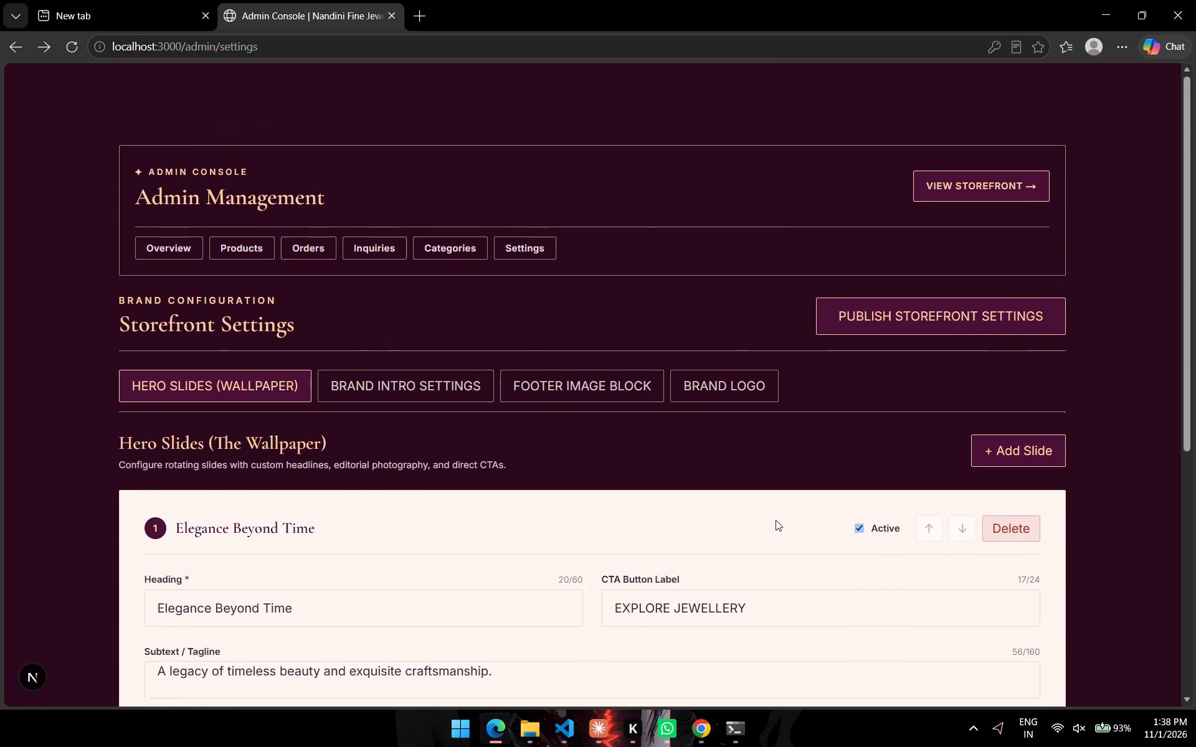
click(949, 108)
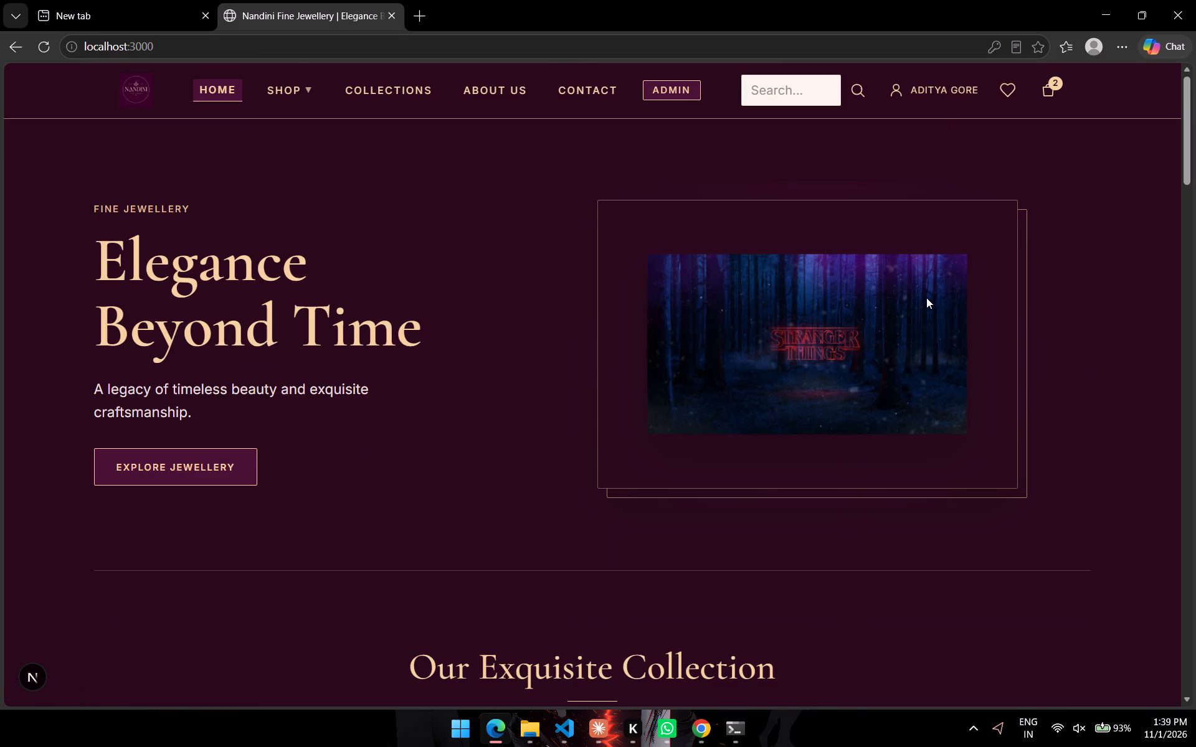
click(926, 298)
click(1035, 302)
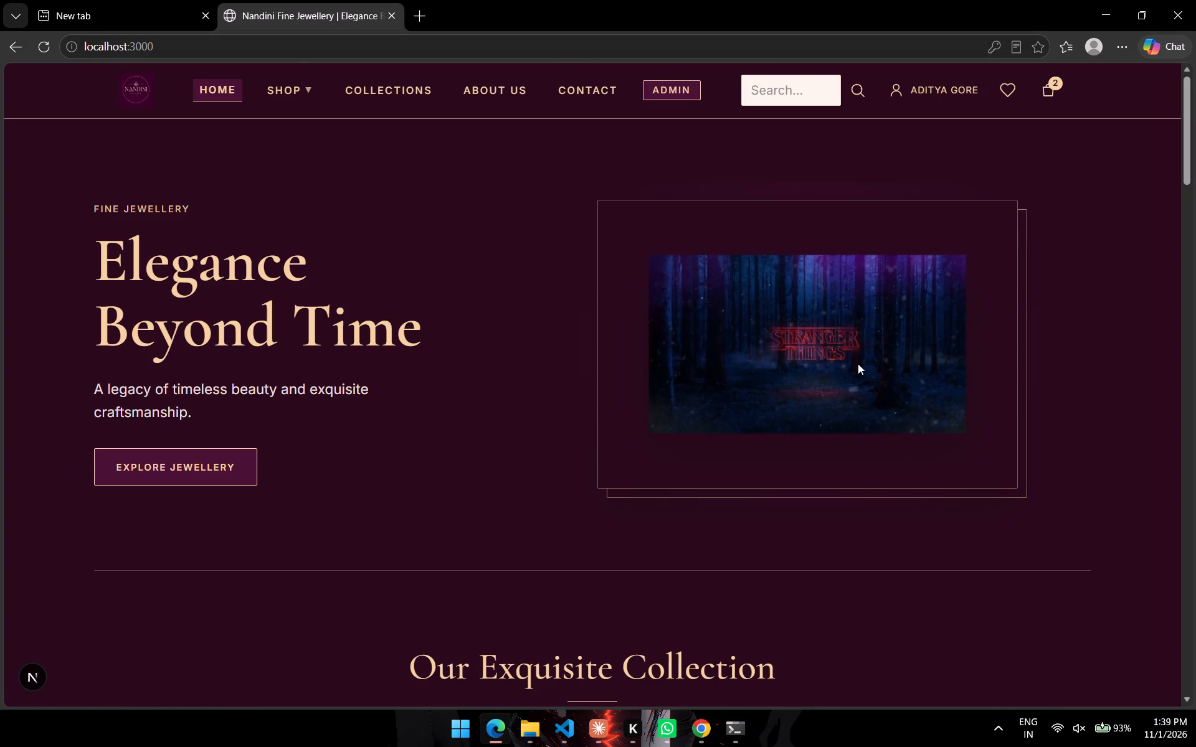
scroll(719, 385, right, 2)
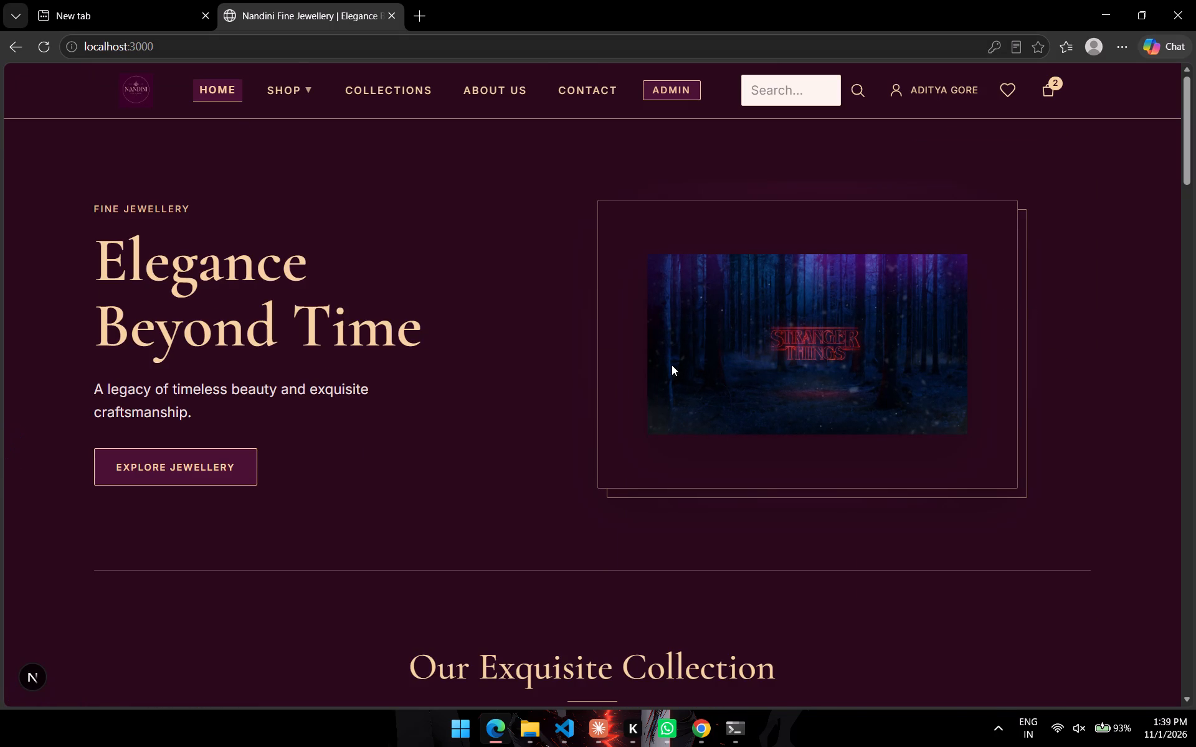